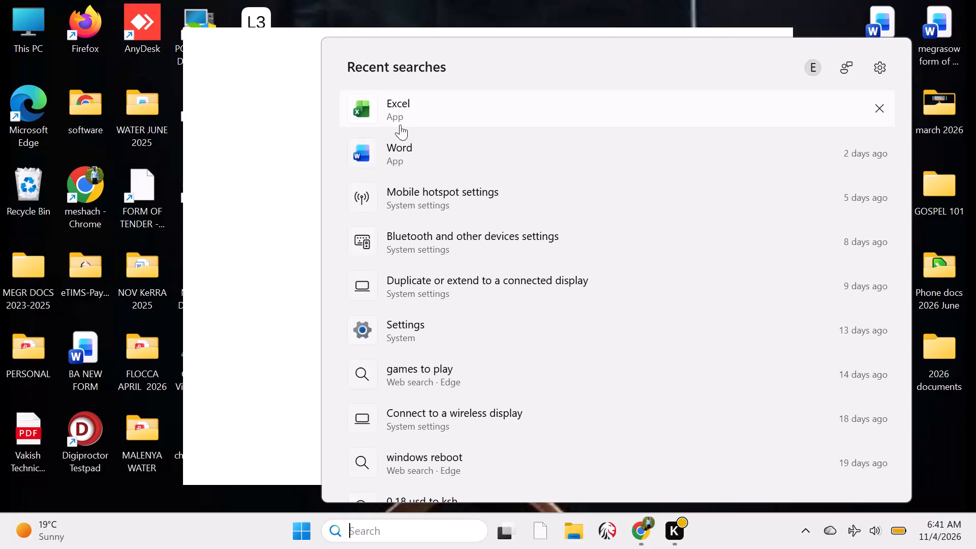
# Launch Excel, dismissing the Office activation wizard, and create a new blank workbook.
pyautogui.doubleClick(402, 105)
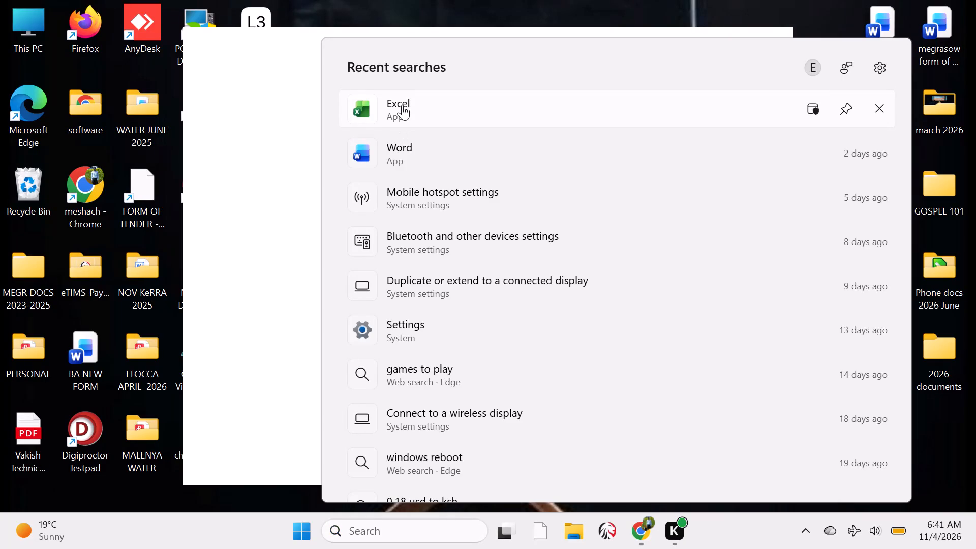
pyautogui.click(402, 105)
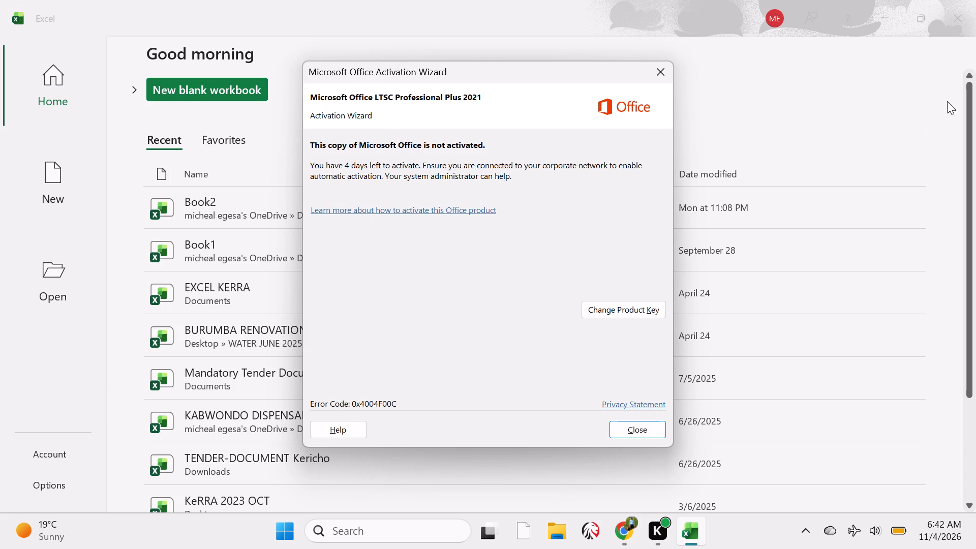
pyautogui.click(657, 80)
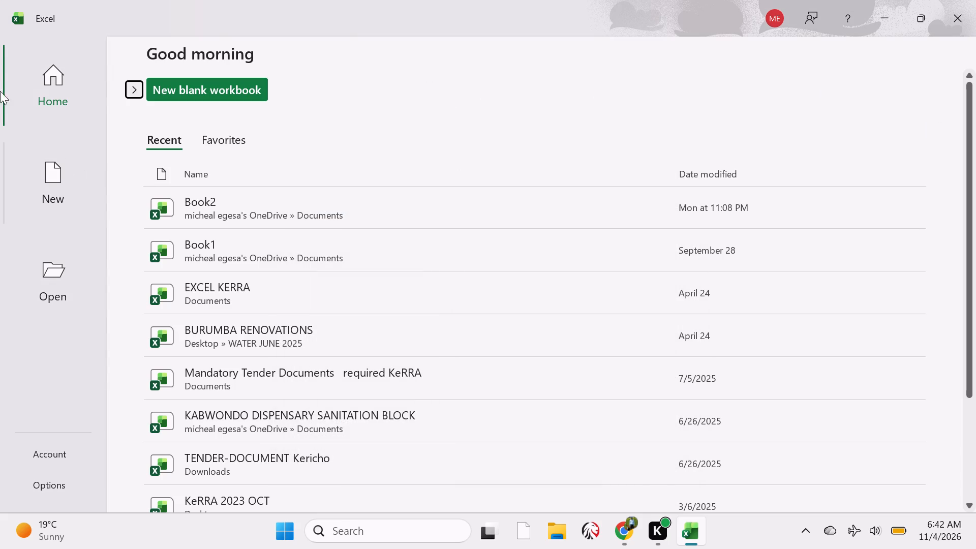
pyautogui.click(56, 185)
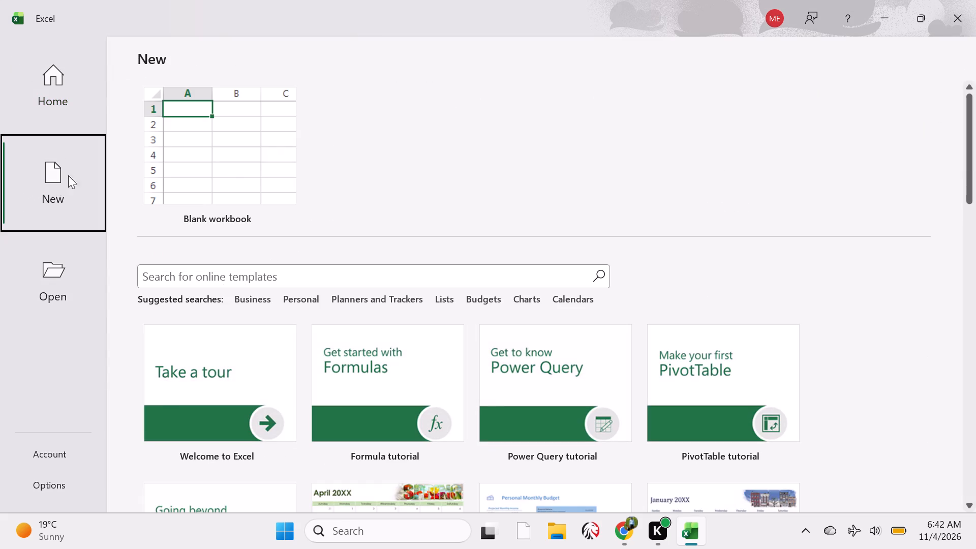
pyautogui.click(259, 152)
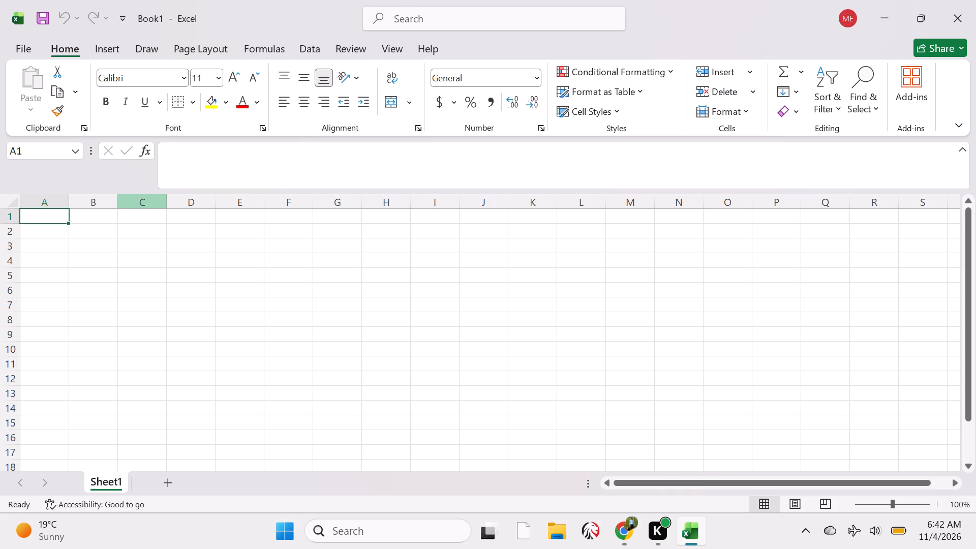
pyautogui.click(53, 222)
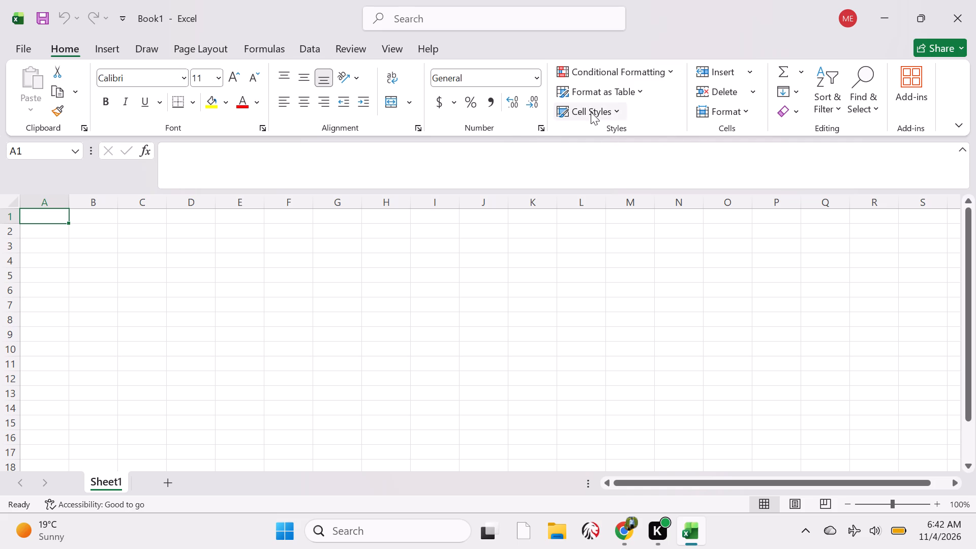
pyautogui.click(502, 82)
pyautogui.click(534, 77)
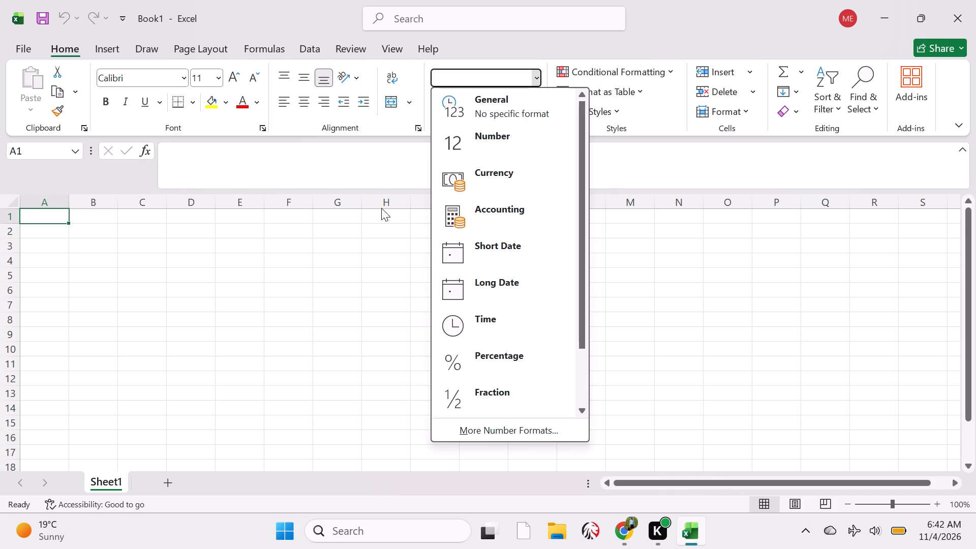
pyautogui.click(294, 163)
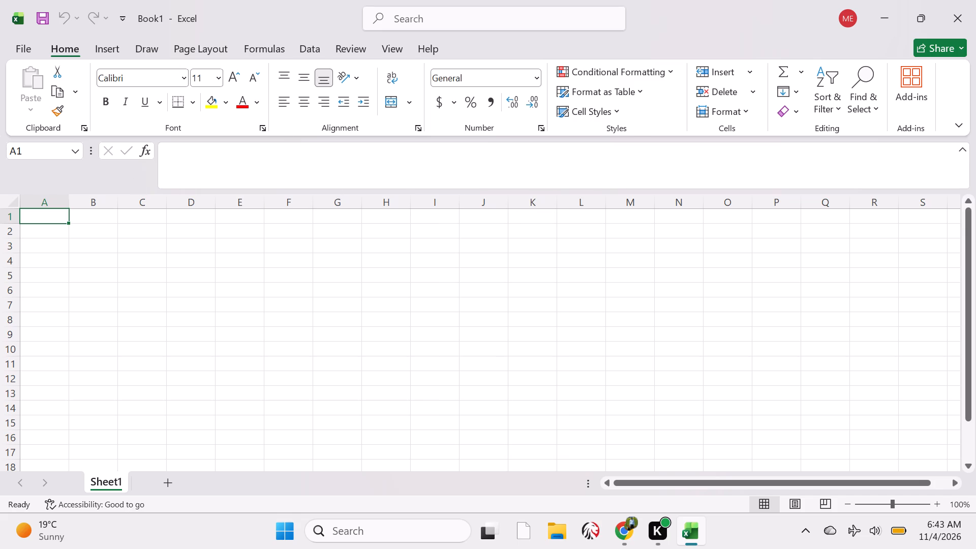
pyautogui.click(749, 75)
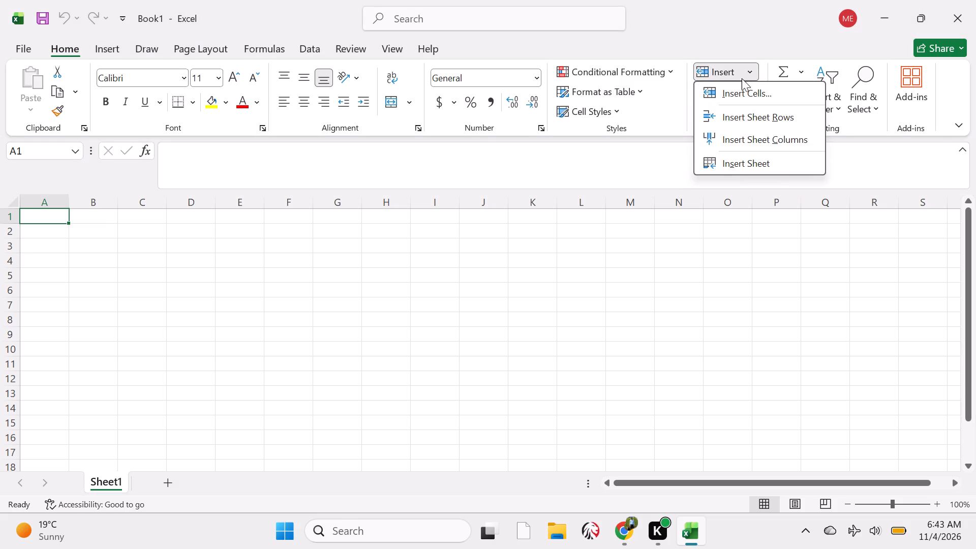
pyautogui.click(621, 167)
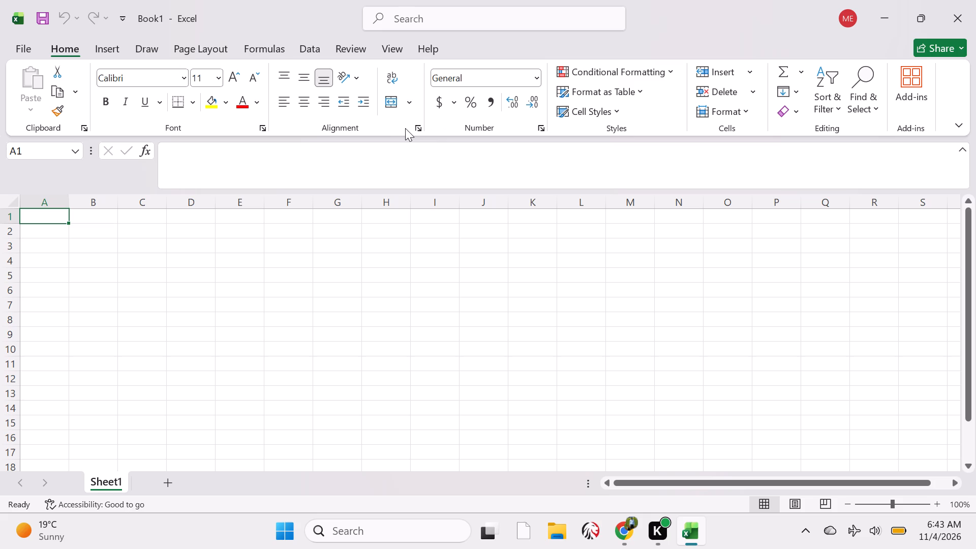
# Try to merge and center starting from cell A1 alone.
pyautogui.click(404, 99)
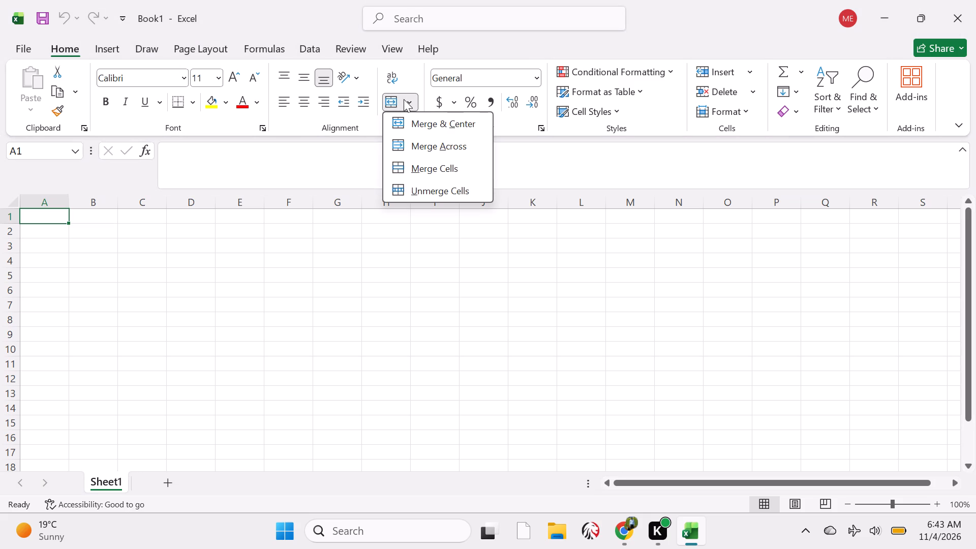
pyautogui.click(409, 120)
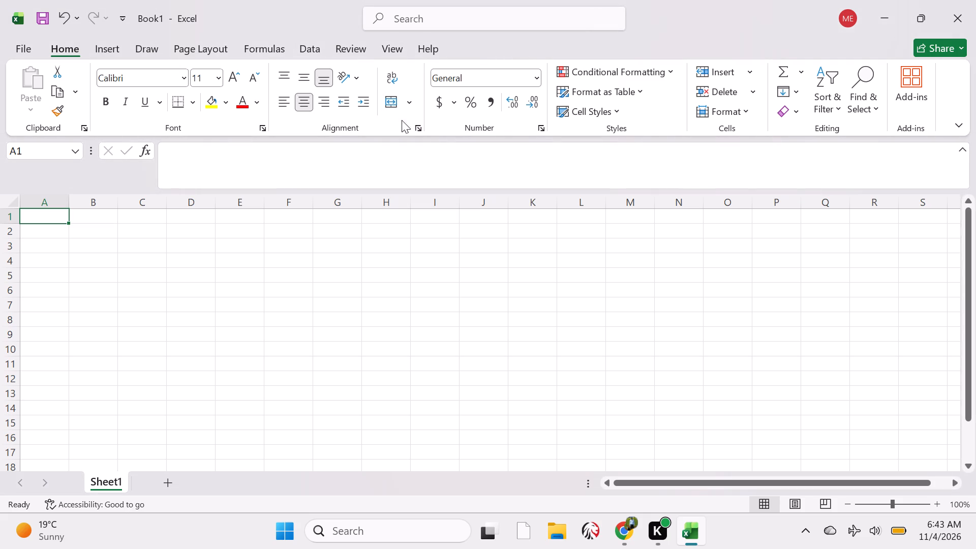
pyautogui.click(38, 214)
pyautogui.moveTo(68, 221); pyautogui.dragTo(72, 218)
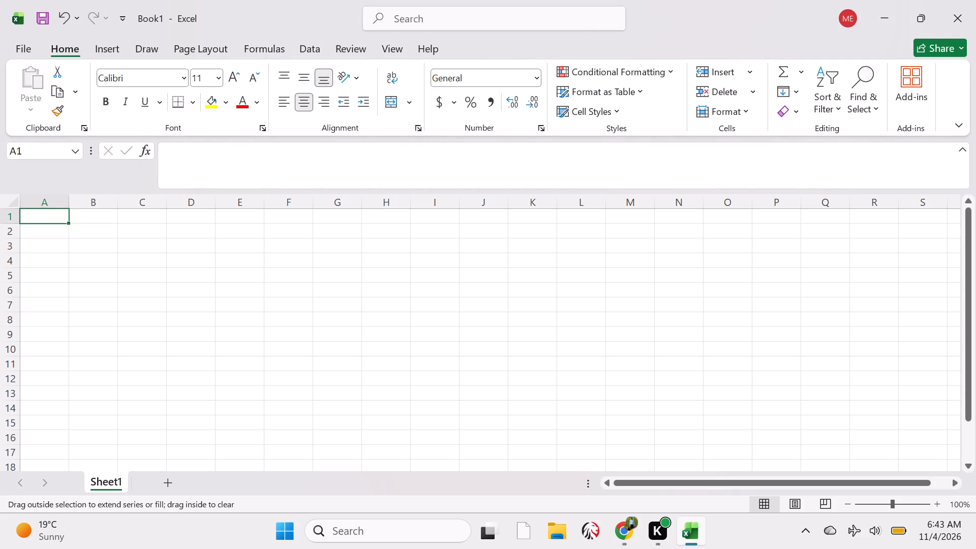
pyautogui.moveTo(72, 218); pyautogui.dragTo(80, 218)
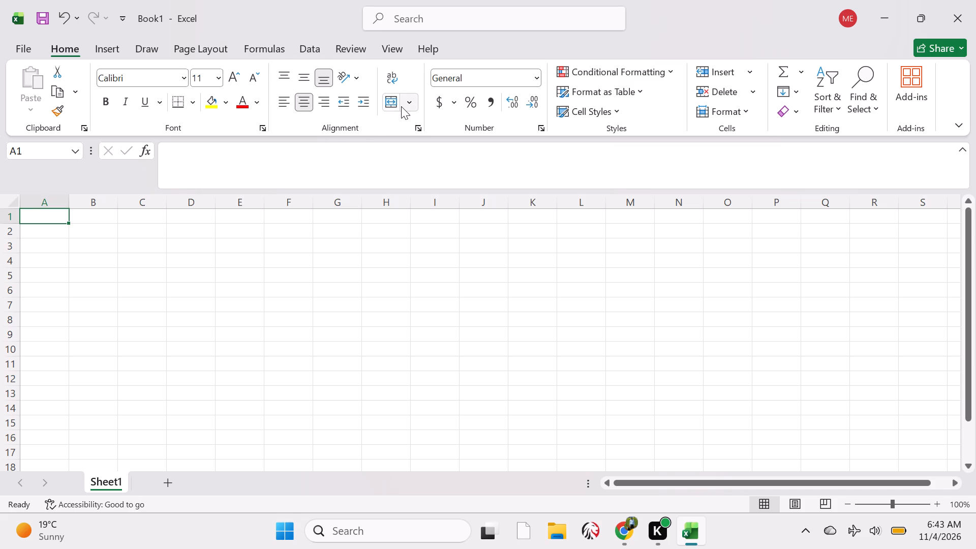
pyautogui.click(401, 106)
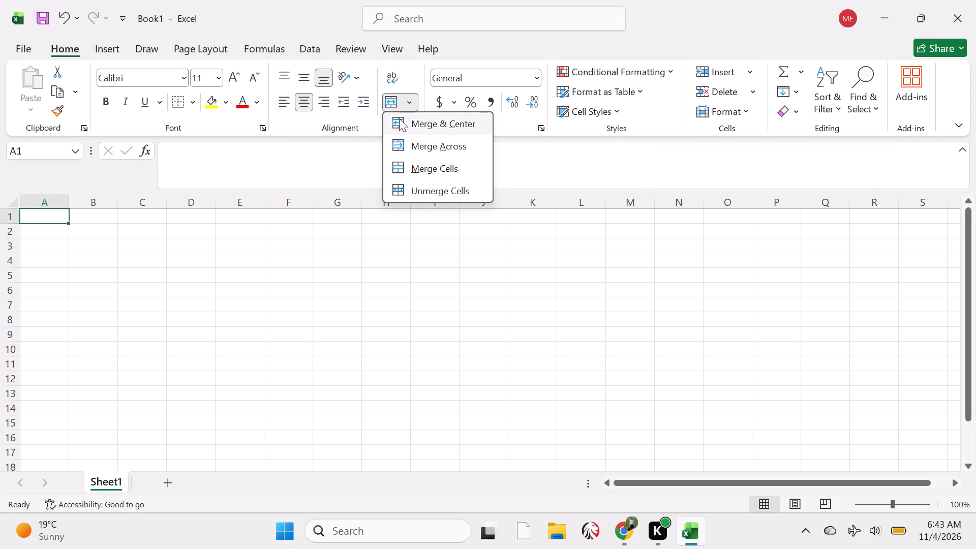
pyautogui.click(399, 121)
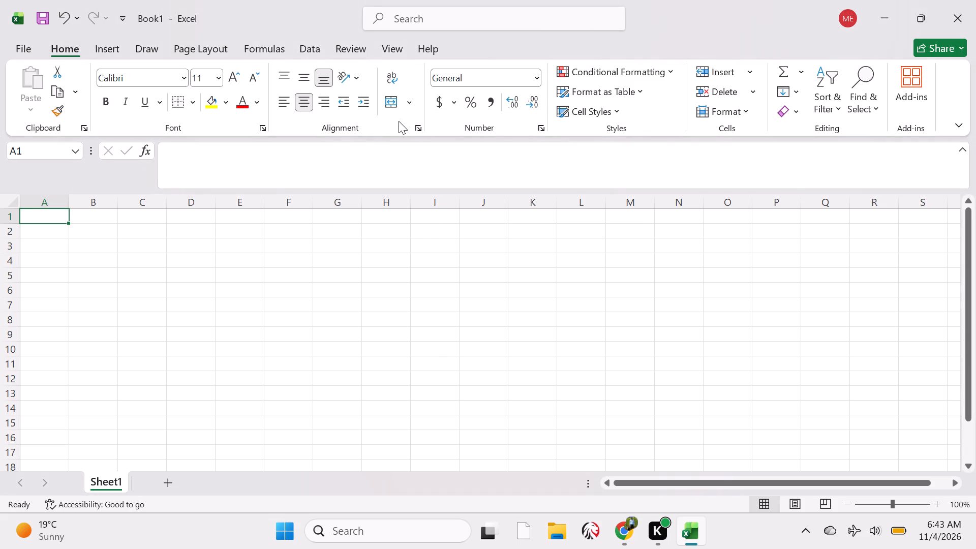
# Merge and center the whole of row 1 on Sheet1 for a title.
pyautogui.click(53, 217)
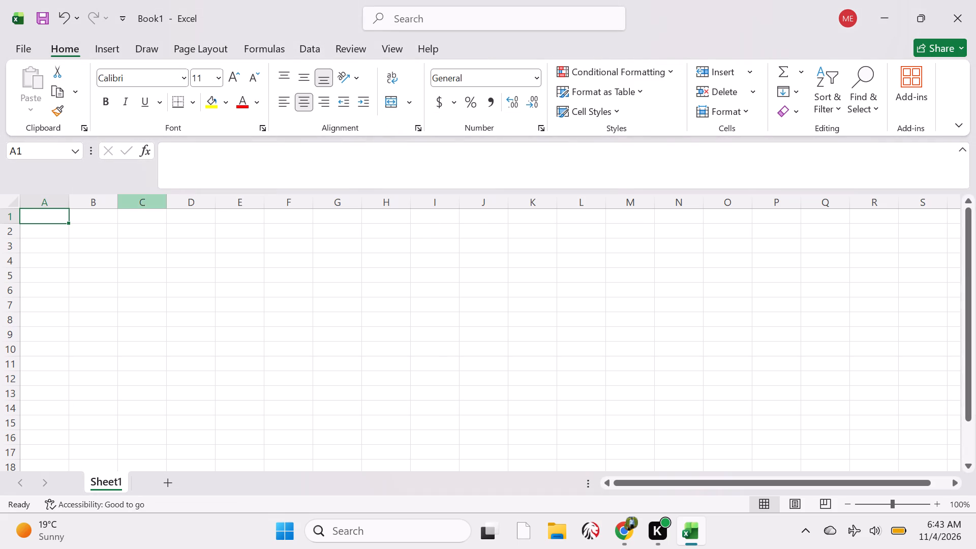
pyautogui.click(18, 218)
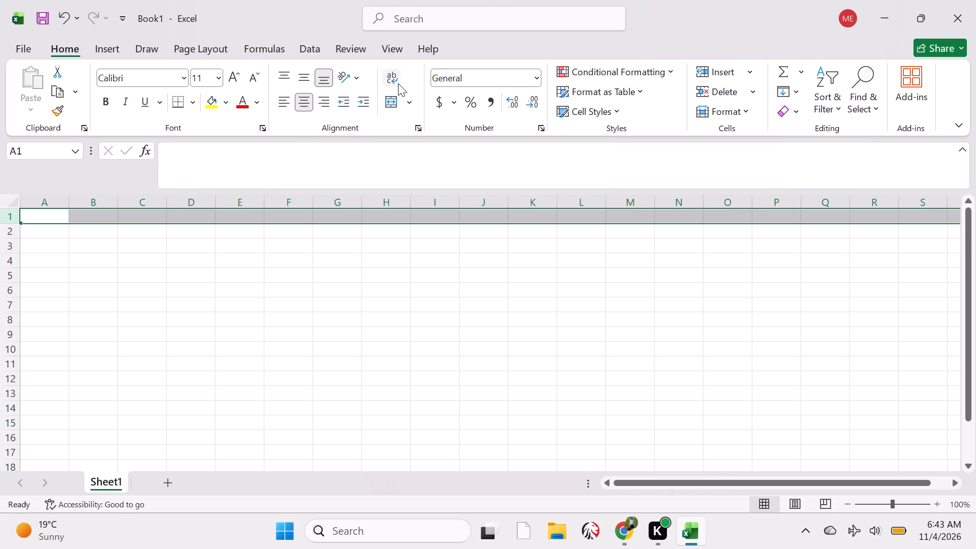
pyautogui.click(410, 102)
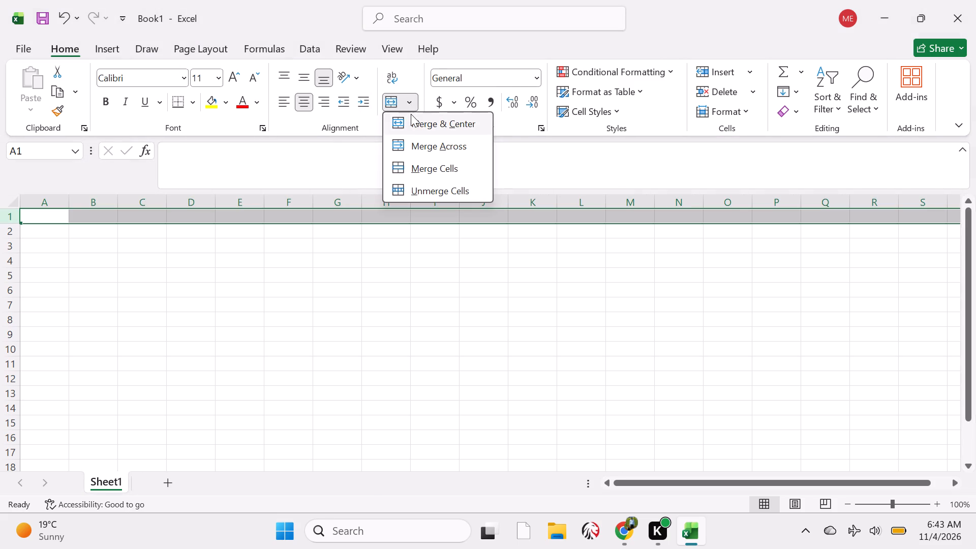
pyautogui.click(411, 117)
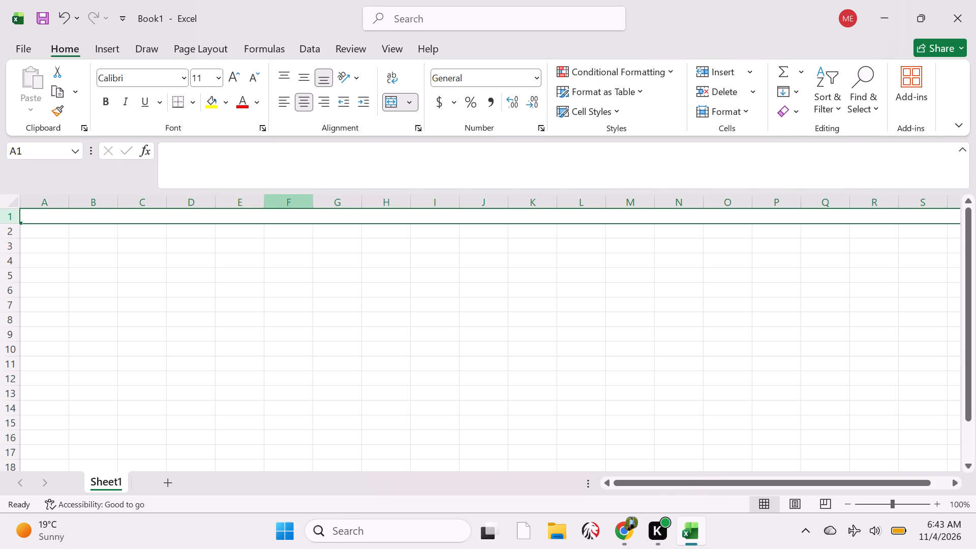
# Enter the title DEITY ACADEMY in the merged row 1.
pyautogui.click(247, 216)
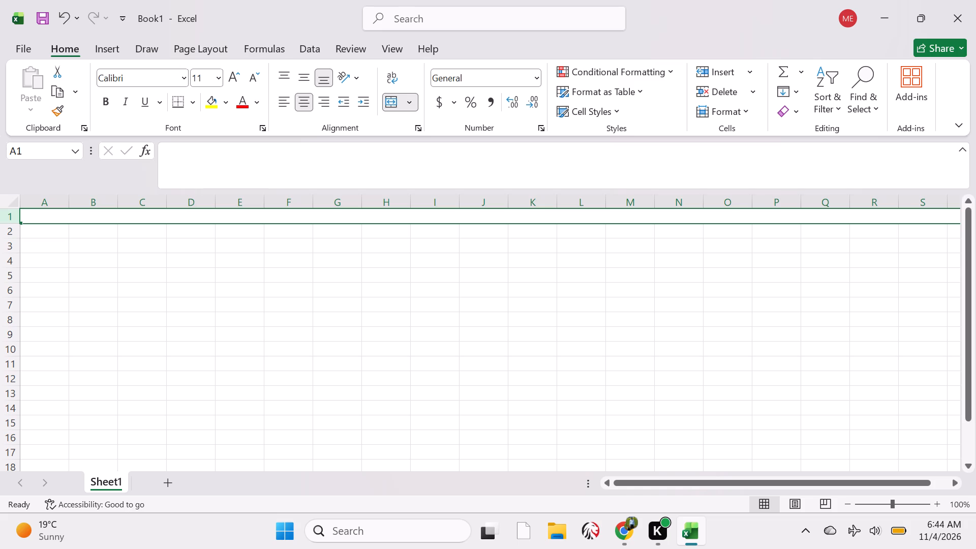
pyautogui.write('DE')
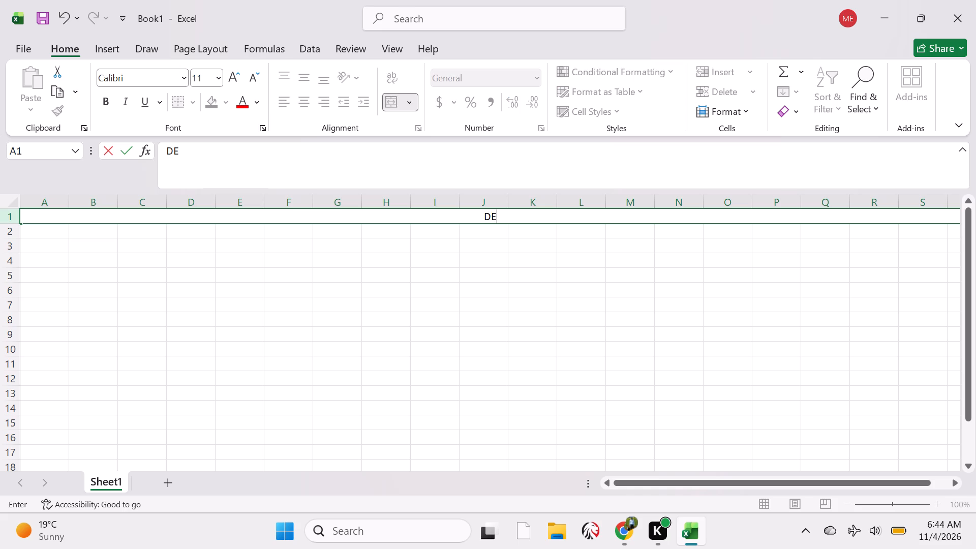
pyautogui.write('ITY ACADEMY')
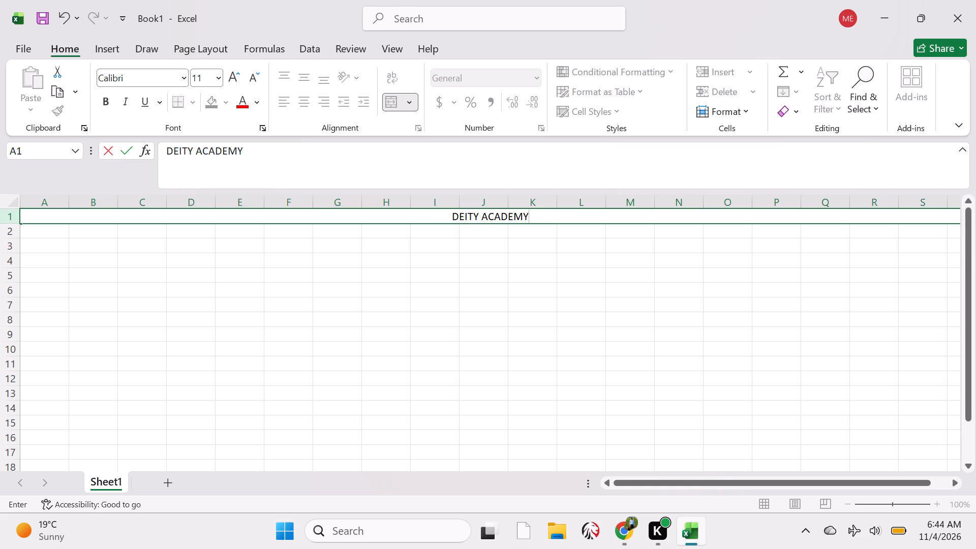
pyautogui.press('Return')
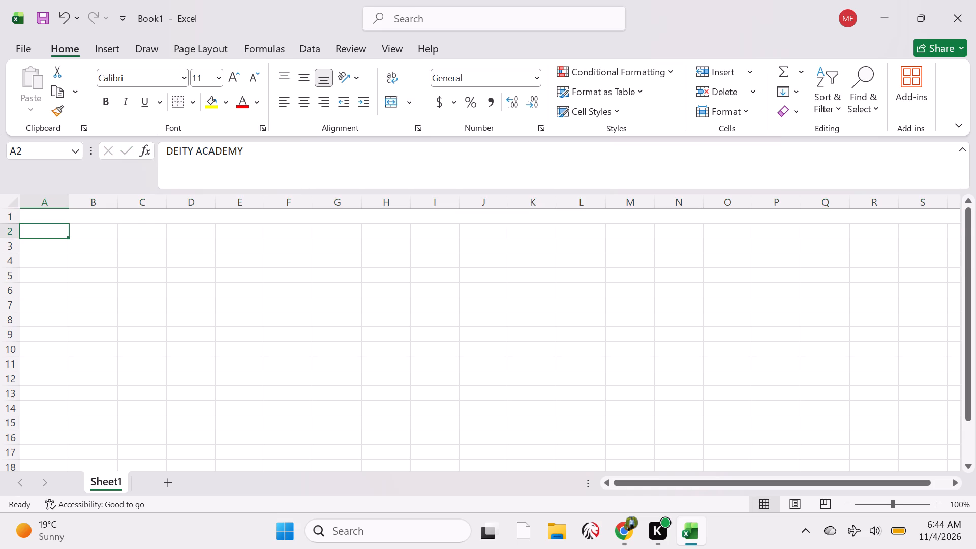
# Make the DEITY ACADEMY title text in row 1 bold and set its font size to 16.
pyautogui.click(245, 216)
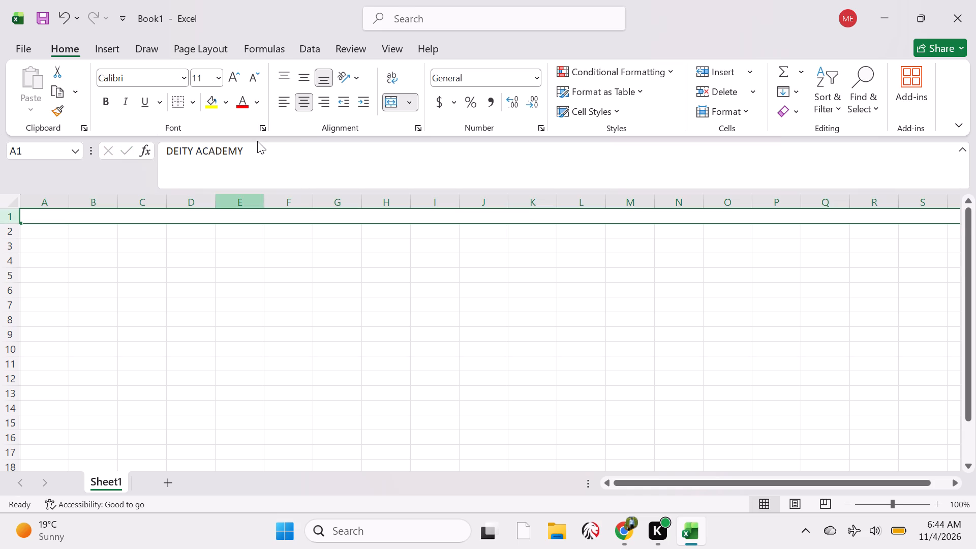
pyautogui.click(253, 157)
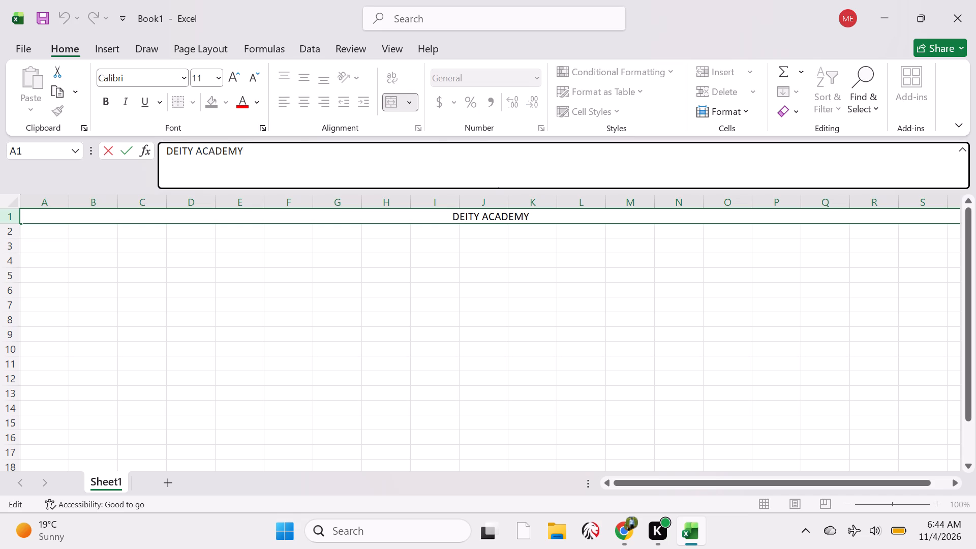
pyautogui.click(552, 224)
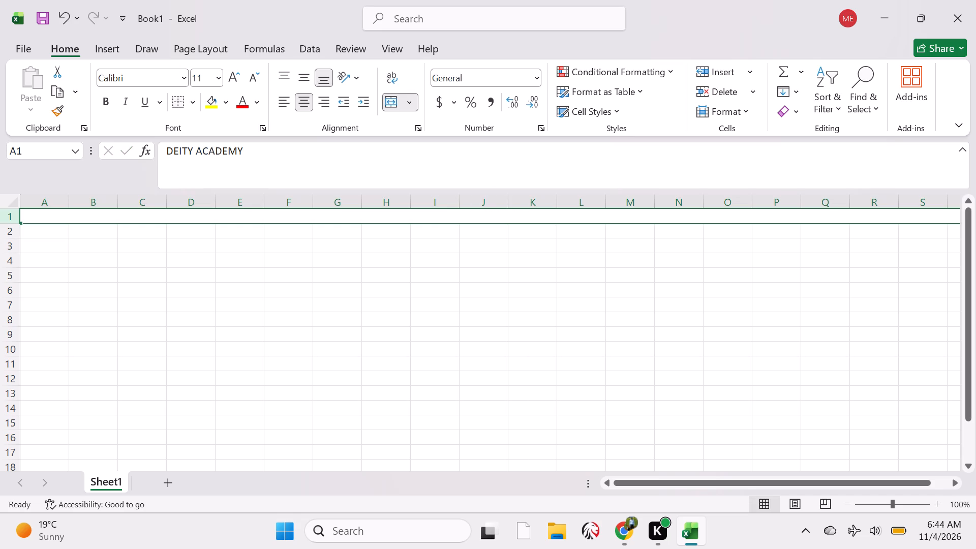
pyautogui.click(506, 216)
pyautogui.doubleClick(506, 216)
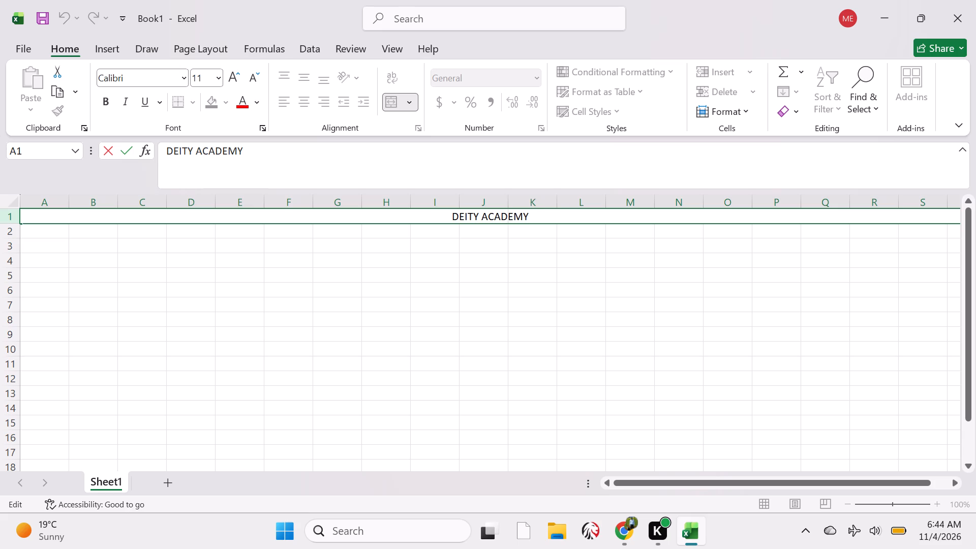
pyautogui.moveTo(536, 214); pyautogui.dragTo(461, 220)
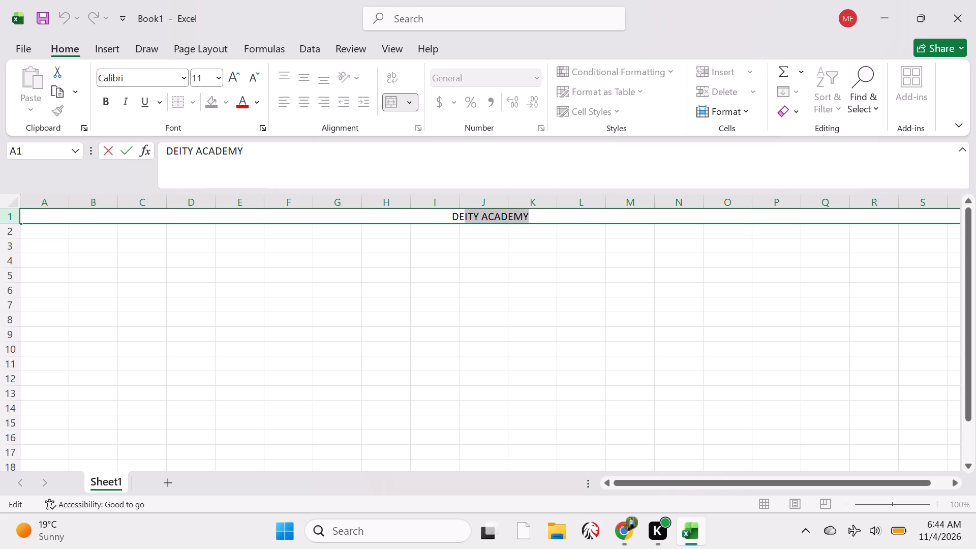
pyautogui.moveTo(461, 220); pyautogui.dragTo(447, 221)
pyautogui.click(459, 203)
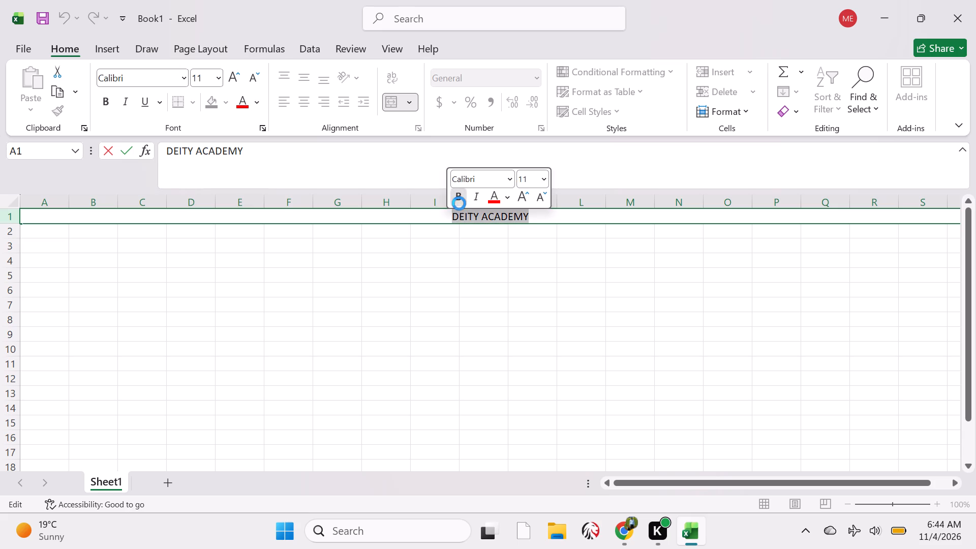
pyautogui.click(542, 186)
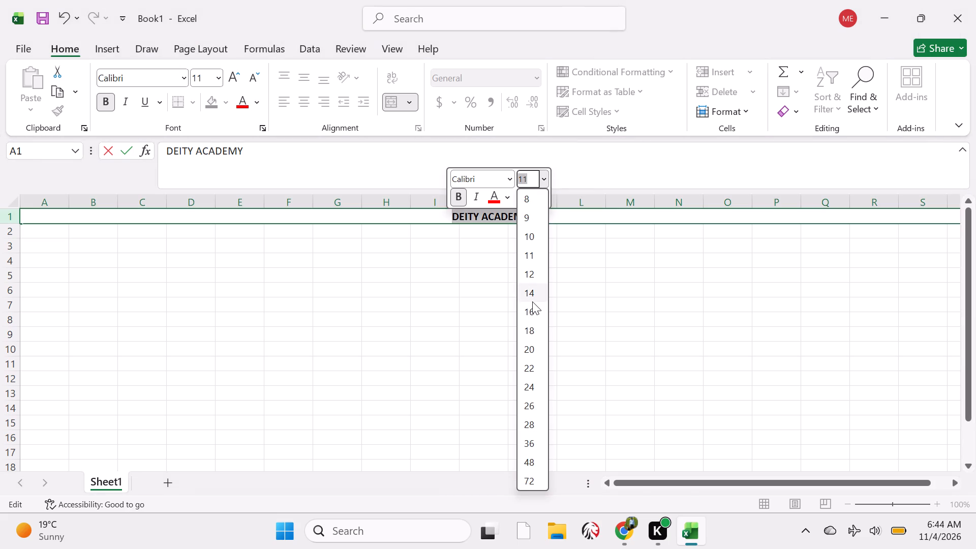
pyautogui.click(523, 318)
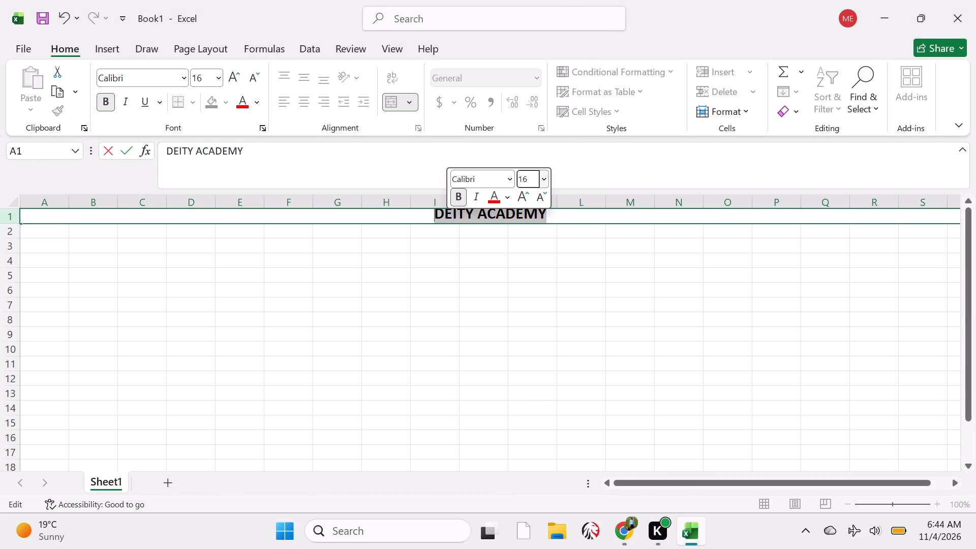
pyautogui.moveTo(358, 223); pyautogui.dragTo(358, 230)
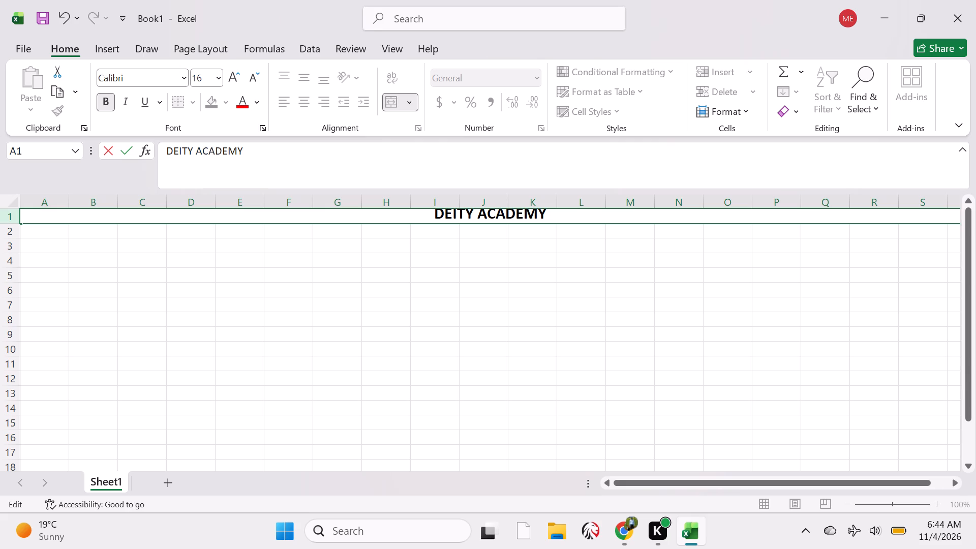
pyautogui.click(354, 221)
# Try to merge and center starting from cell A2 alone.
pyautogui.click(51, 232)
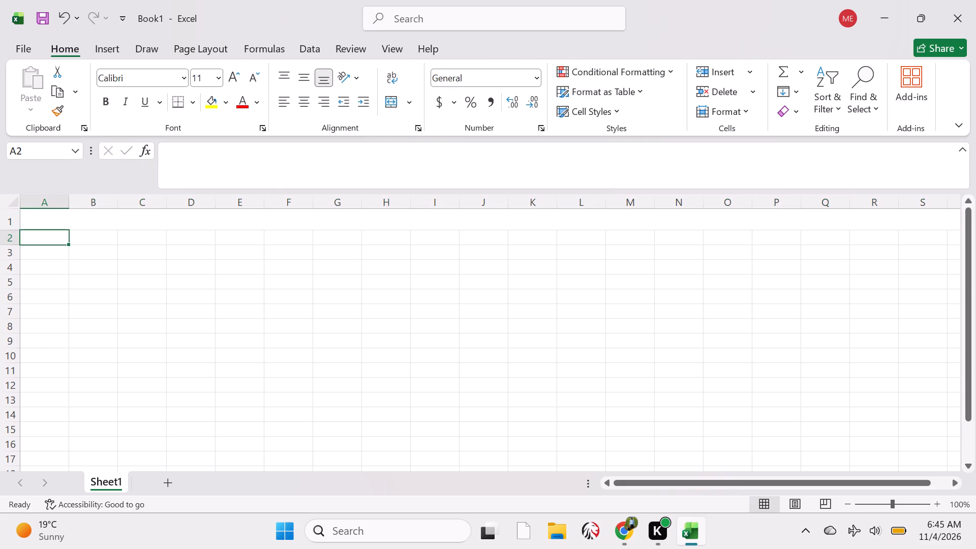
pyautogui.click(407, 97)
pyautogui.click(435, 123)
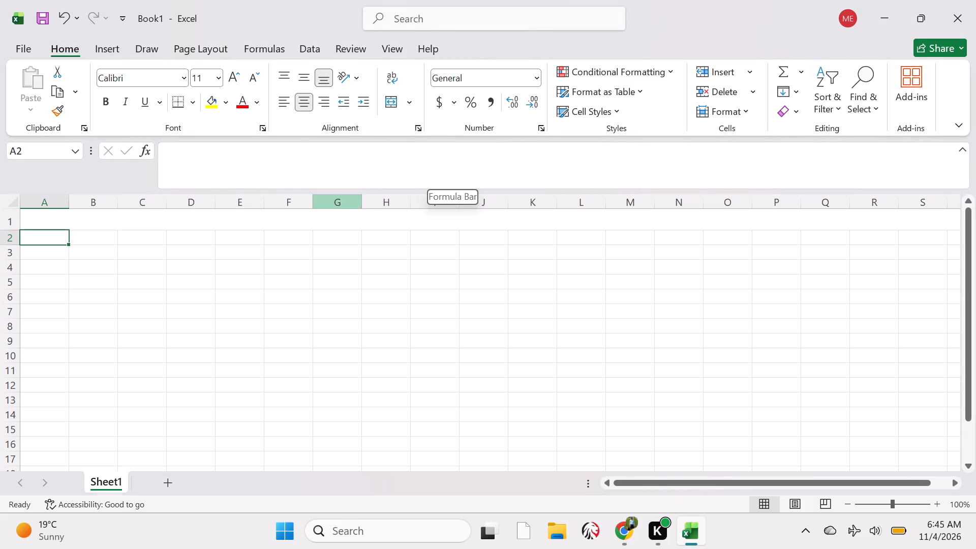
# Check the DEITY ACADEMY title's cell content and its text in the merged row 1.
pyautogui.click(213, 220)
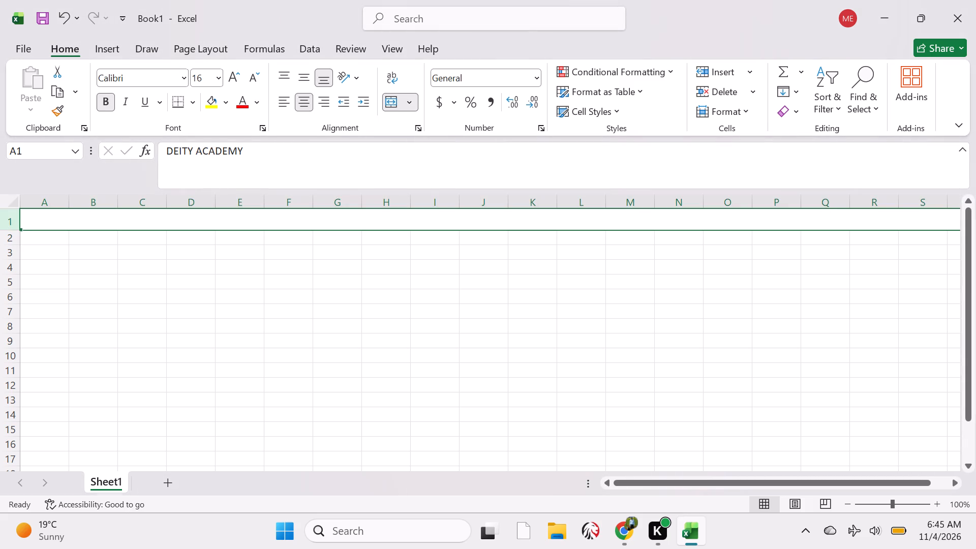
pyautogui.click(237, 152)
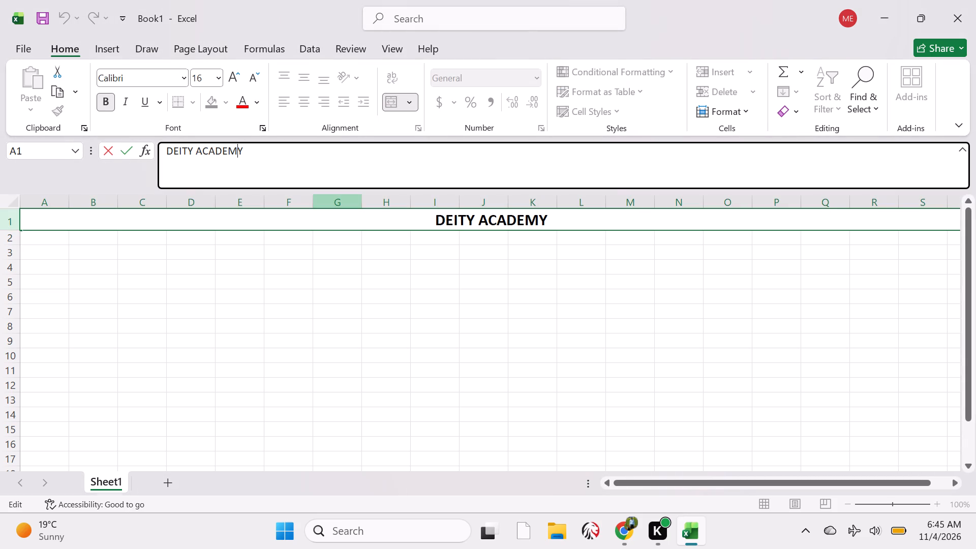
pyautogui.press('Return')
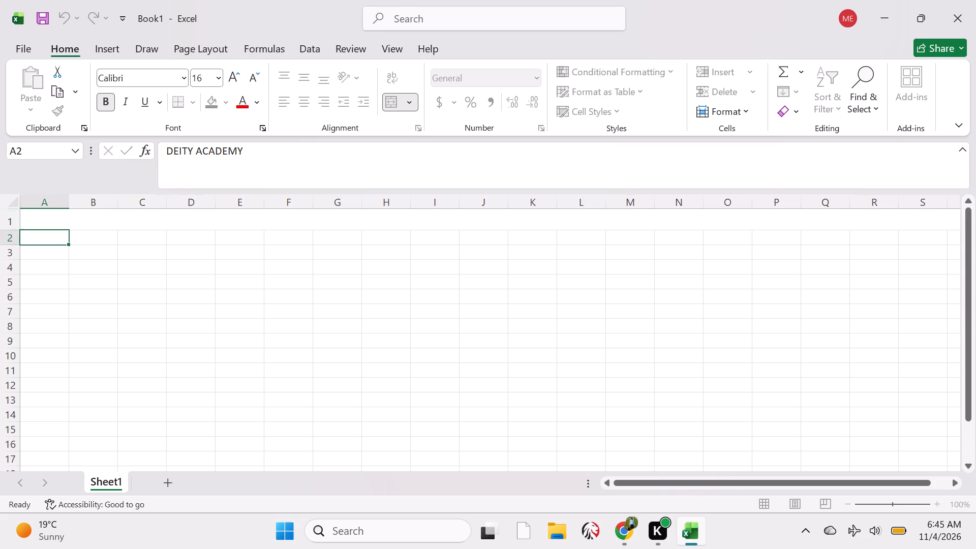
pyautogui.click(278, 222)
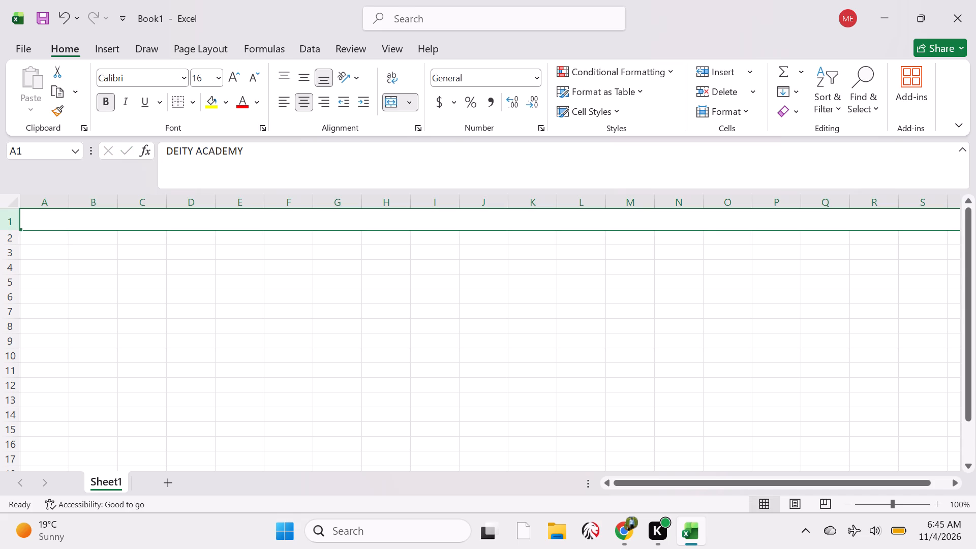
pyautogui.click(242, 151)
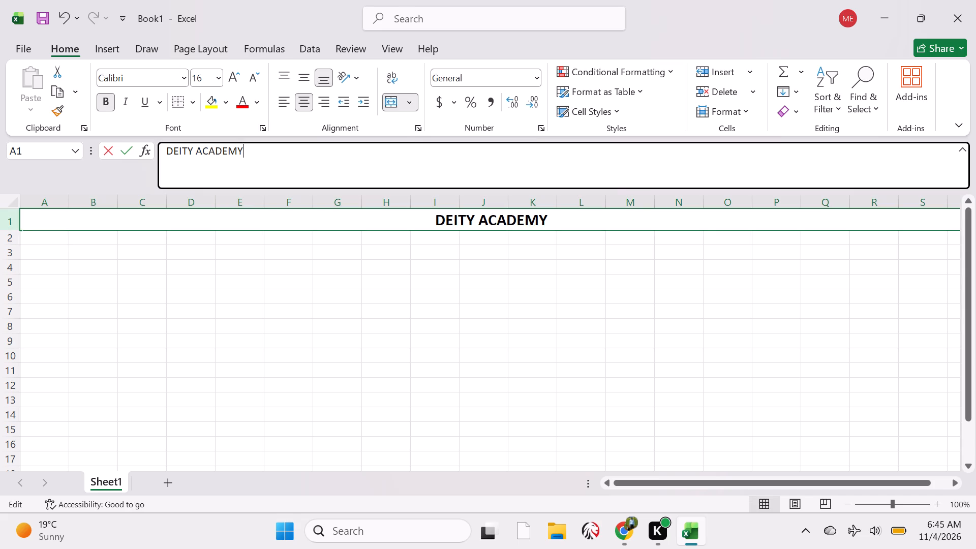
pyautogui.click(568, 220)
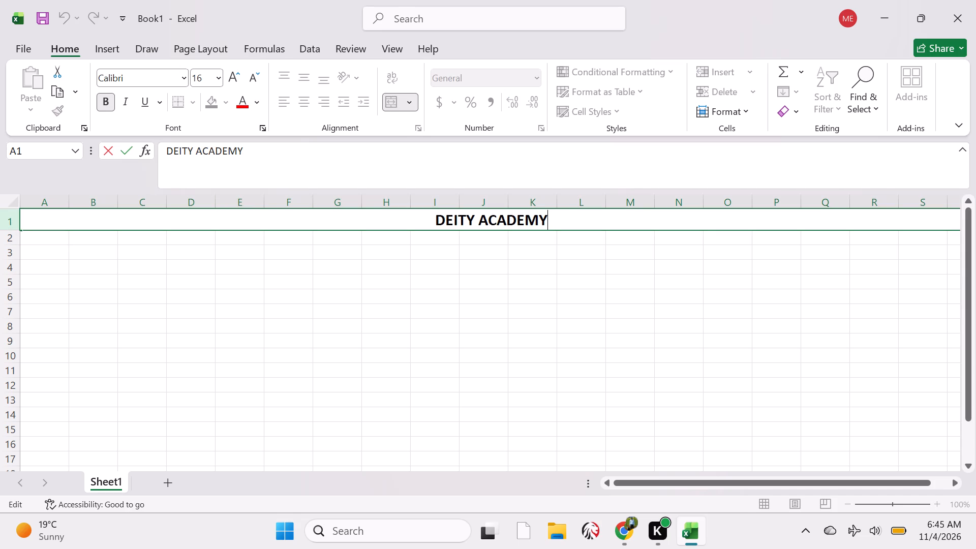
pyautogui.click(568, 220)
pyautogui.doubleClick(568, 220)
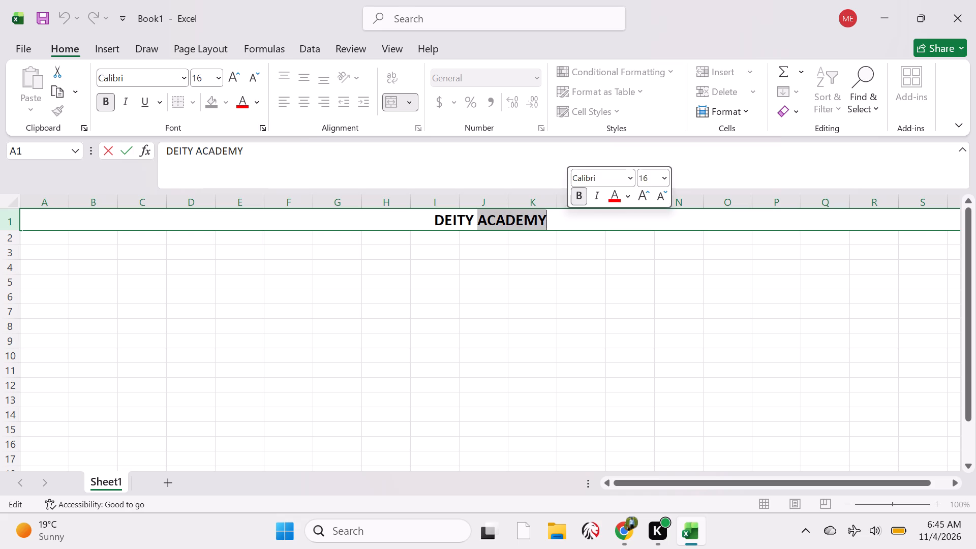
pyautogui.click(568, 220)
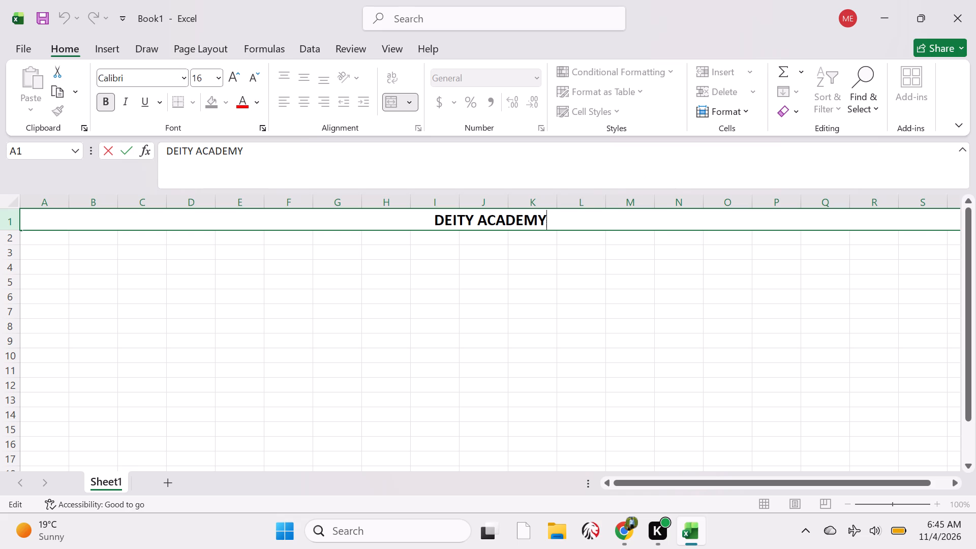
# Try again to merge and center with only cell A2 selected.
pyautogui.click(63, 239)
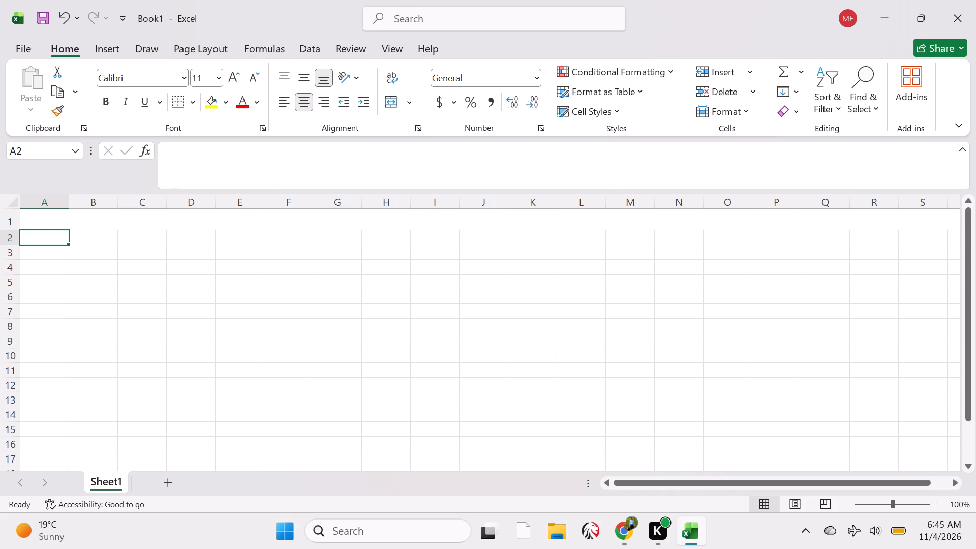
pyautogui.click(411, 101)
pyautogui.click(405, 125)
# Merge and center the whole of row 2 on Sheet1 for a subtitle.
pyautogui.click(42, 233)
pyautogui.moveTo(42, 235); pyautogui.dragTo(63, 242)
pyautogui.click(6, 235)
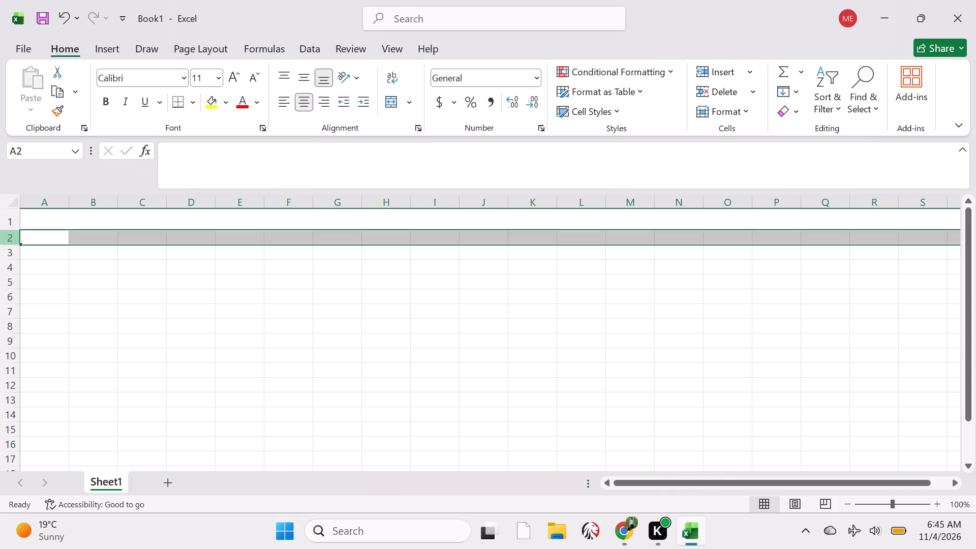
pyautogui.click(410, 99)
pyautogui.click(407, 124)
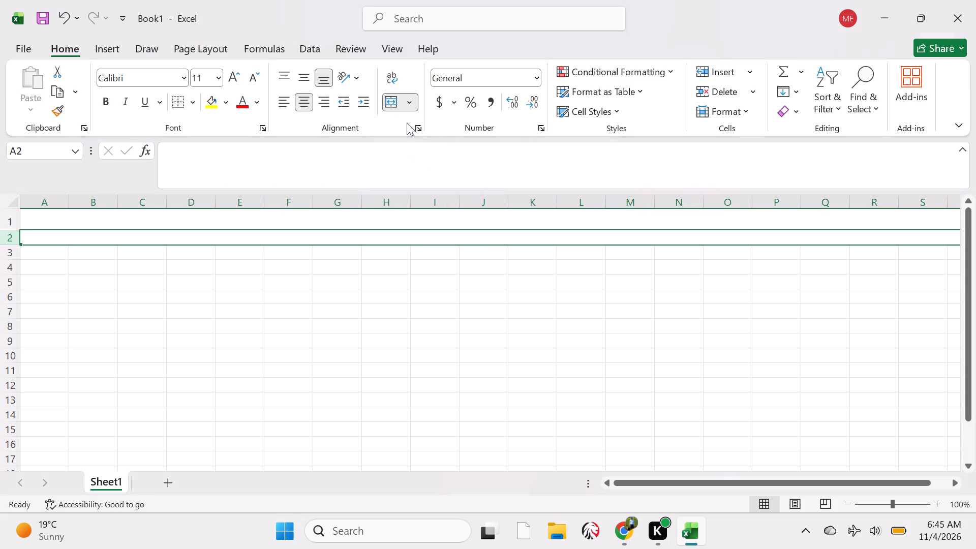
# Enter the subtitle "STUDENTS ACADEMIC PERFOMANCE REPORT" in the merged row 2.
pyautogui.click(302, 237)
pyautogui.write('ST')
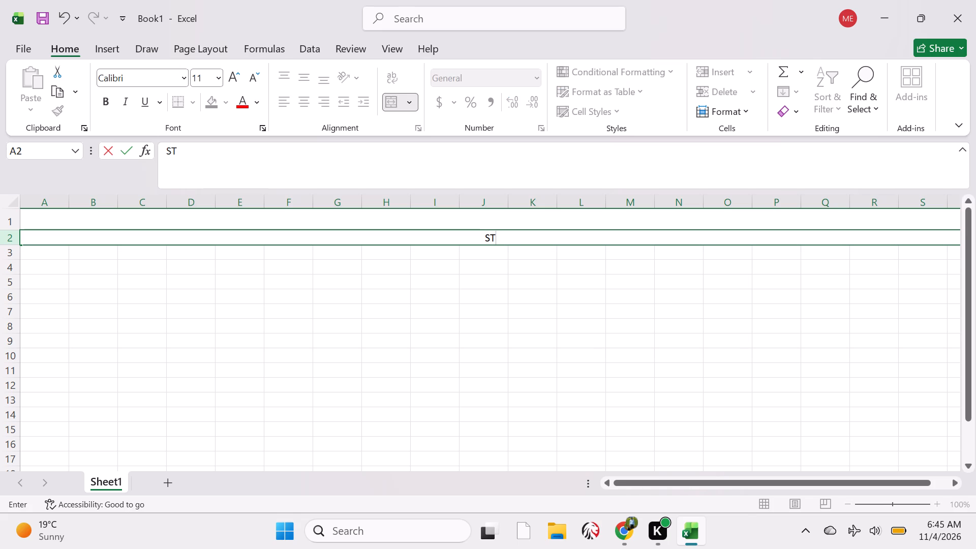
pyautogui.write('UDENTS ACADEMIC')
pyautogui.press('space')
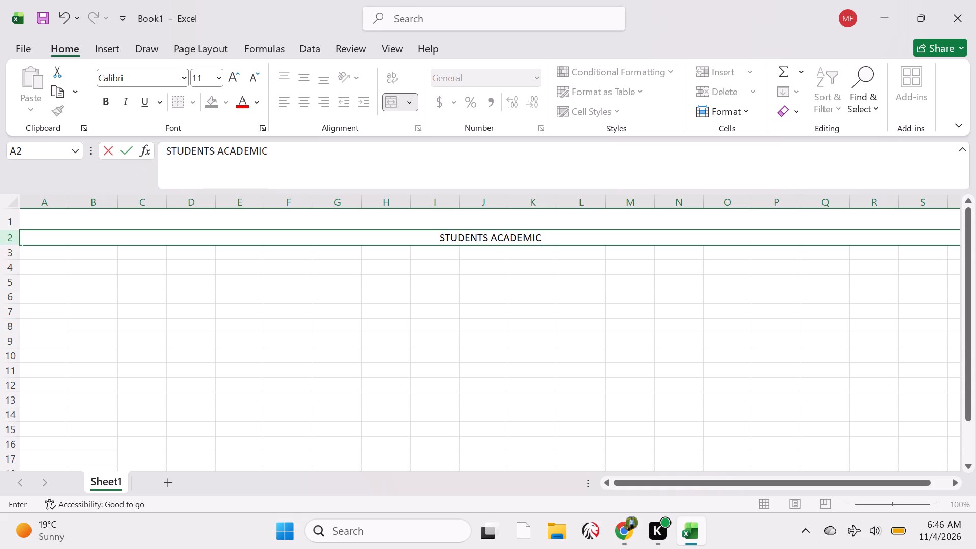
pyautogui.press('space')
pyautogui.write('PERFOMANCE')
pyautogui.press('space')
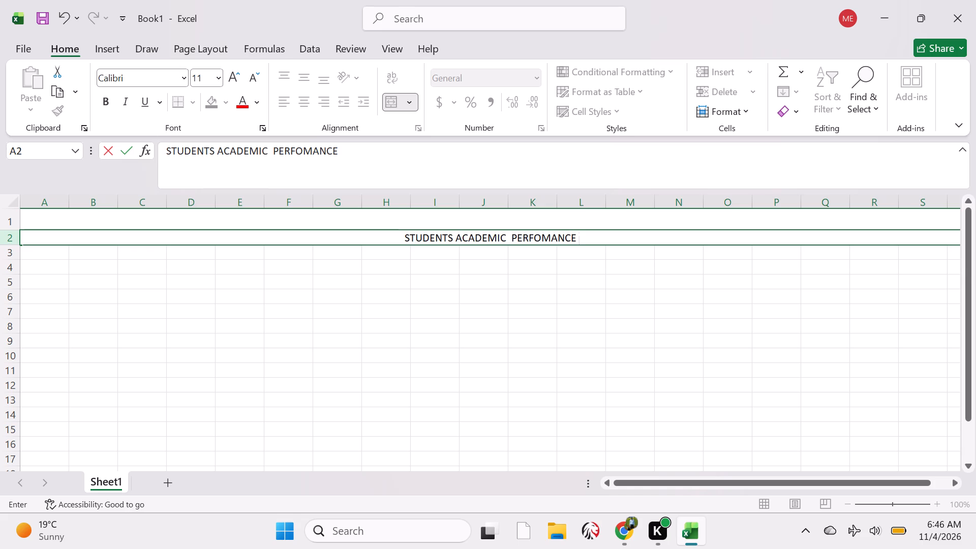
pyautogui.write('REPORT')
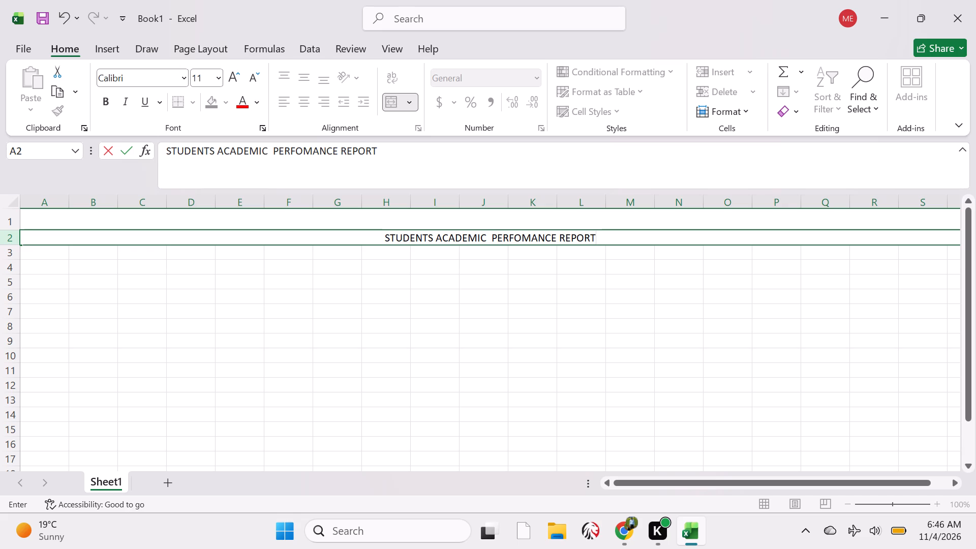
# Make the whole subtitle text in row 2 bold and set its font size to 12.
pyautogui.moveTo(598, 235); pyautogui.dragTo(470, 260)
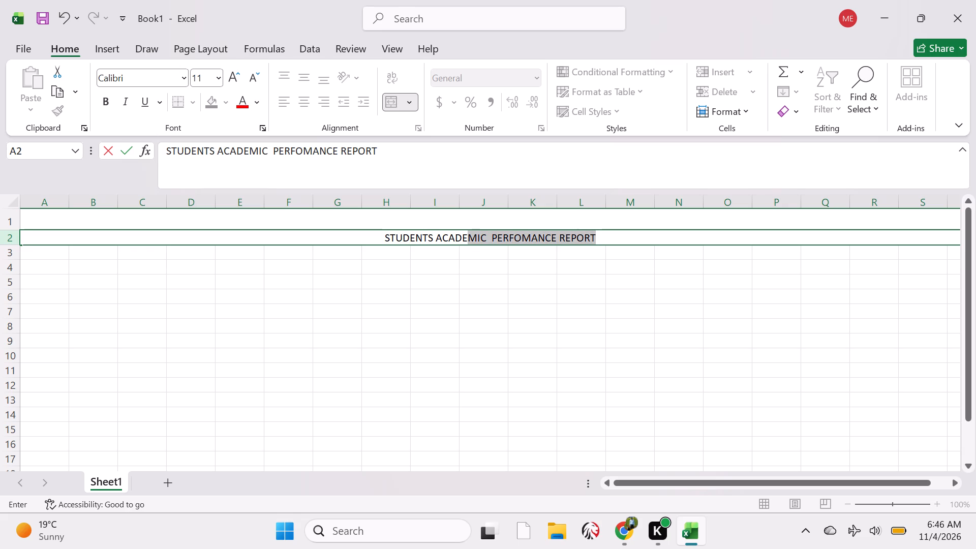
pyautogui.moveTo(470, 260); pyautogui.dragTo(381, 248)
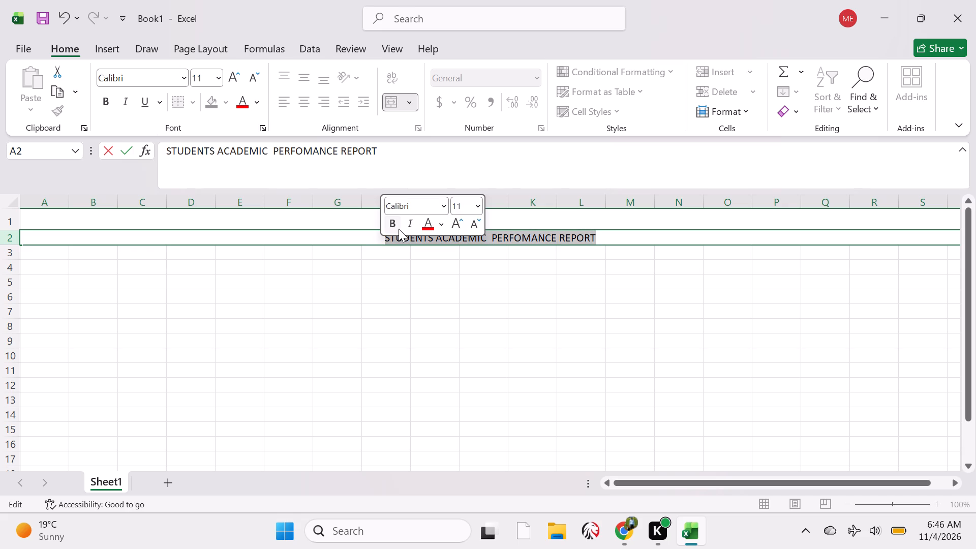
pyautogui.click(399, 229)
pyautogui.click(487, 197)
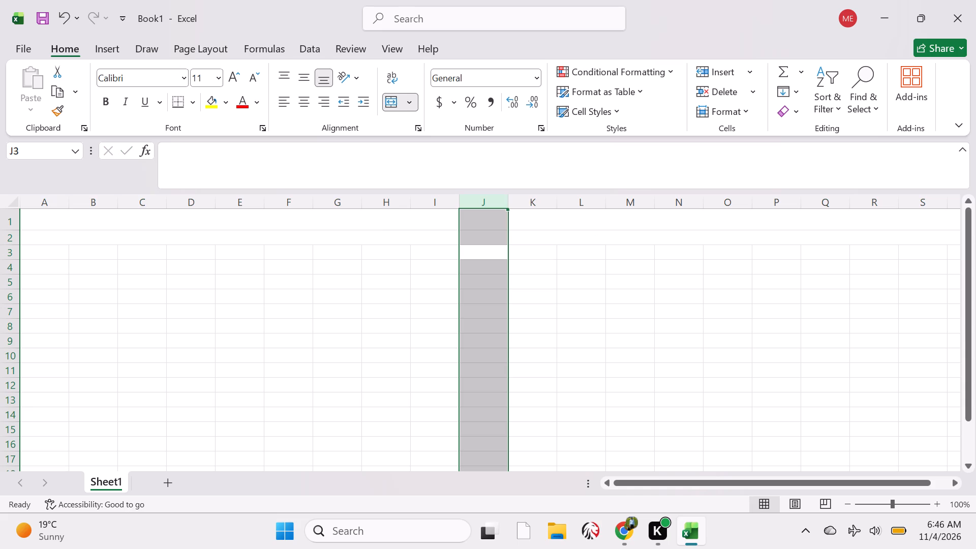
pyautogui.click(144, 238)
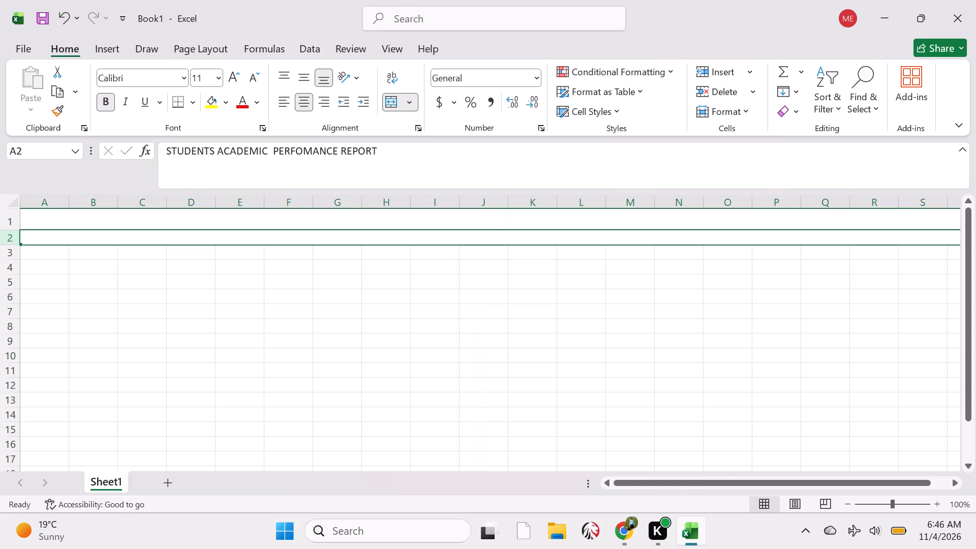
pyautogui.click(315, 155)
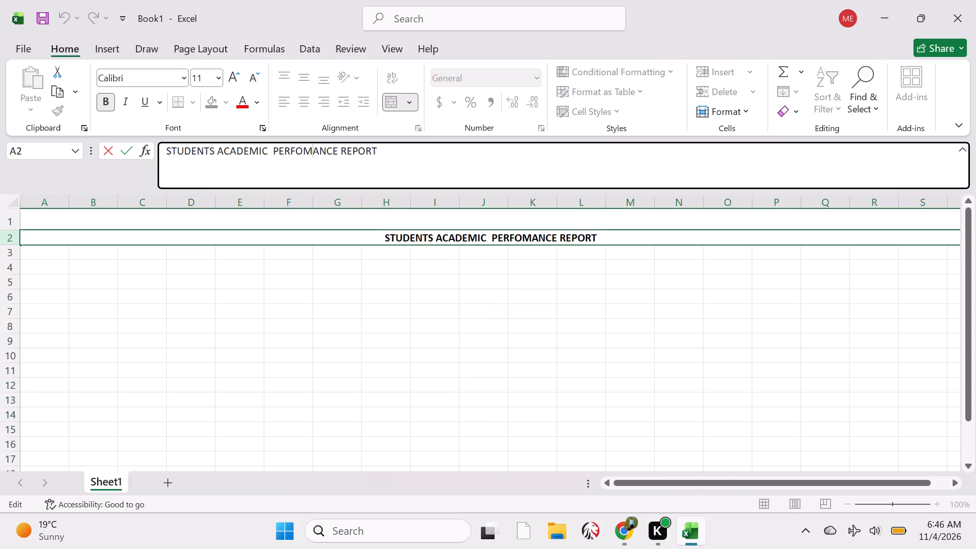
pyautogui.moveTo(598, 239); pyautogui.dragTo(513, 240)
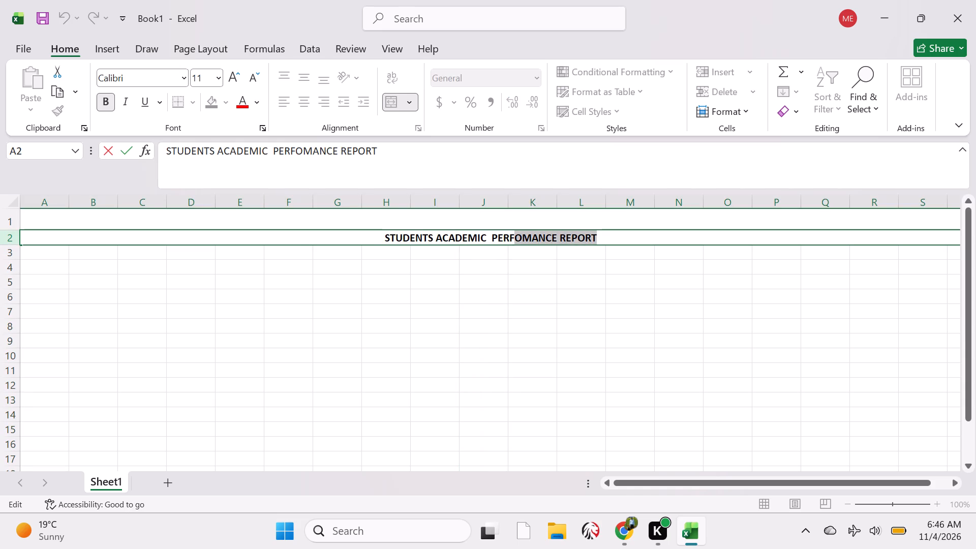
pyautogui.moveTo(513, 240); pyautogui.dragTo(385, 246)
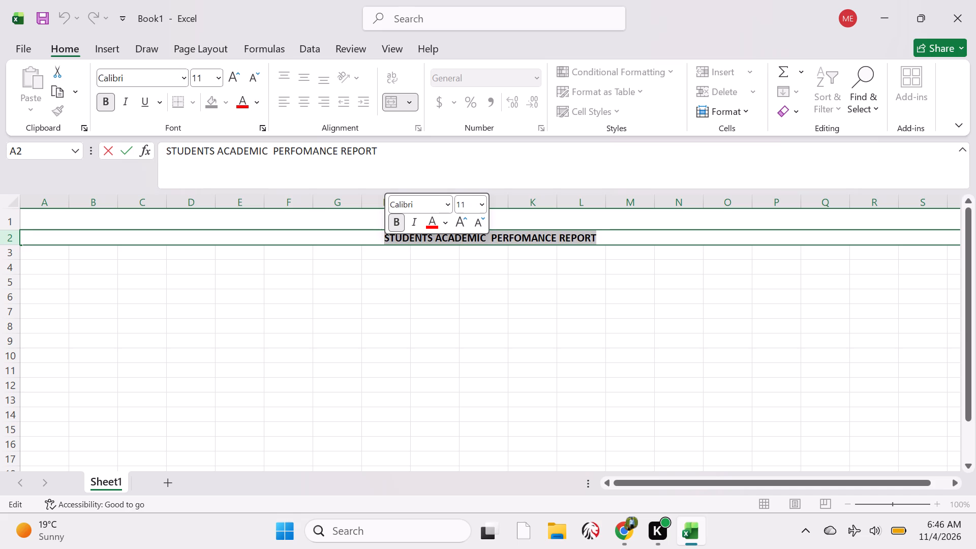
pyautogui.click(482, 209)
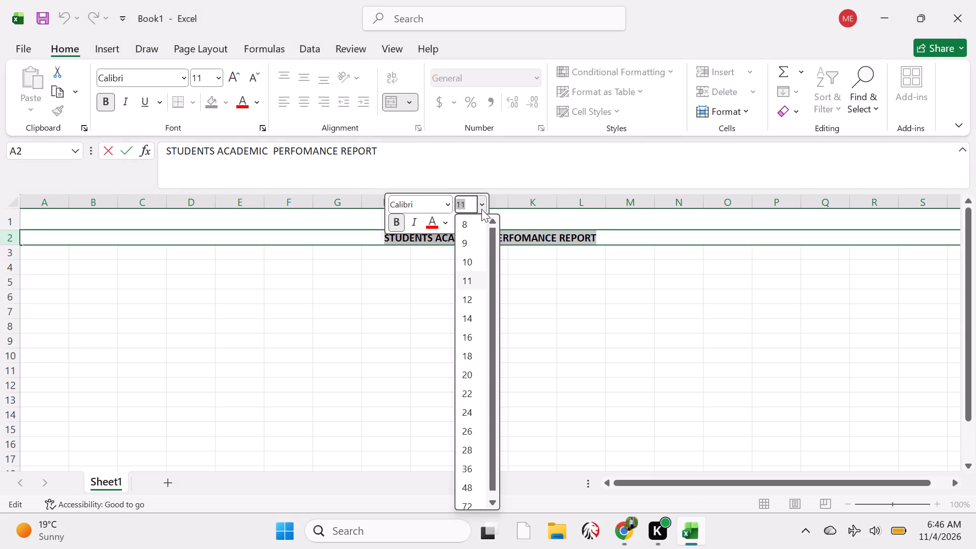
pyautogui.click(462, 294)
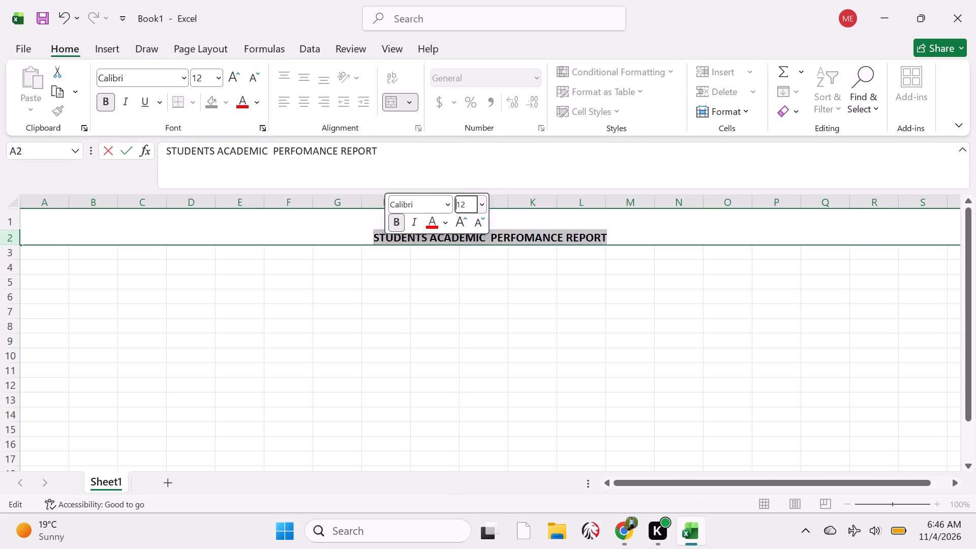
pyautogui.click(304, 238)
pyautogui.click(448, 219)
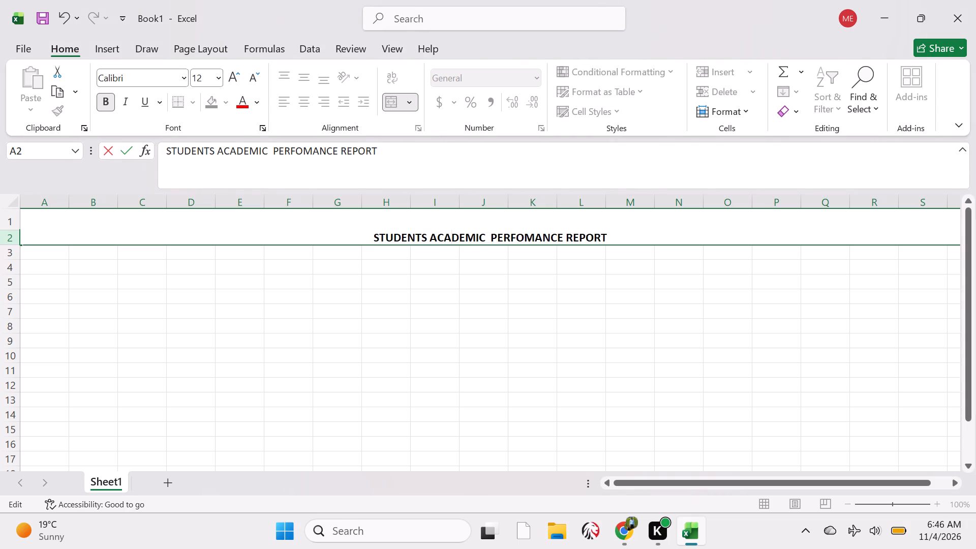
pyautogui.click(400, 223)
# Review the contents of the merged title in row 1 and subtitle in row 2, ending on cell A3.
pyautogui.click(18, 224)
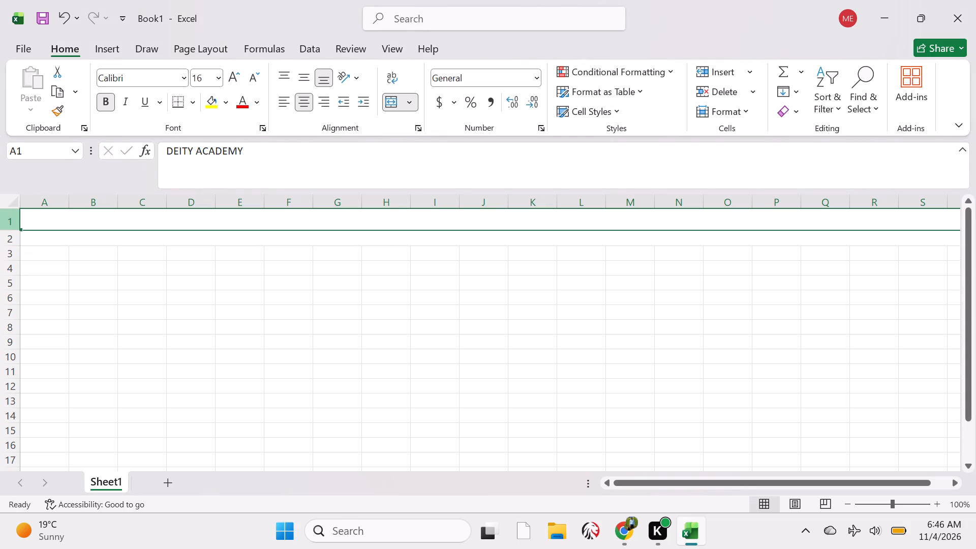
pyautogui.click(202, 161)
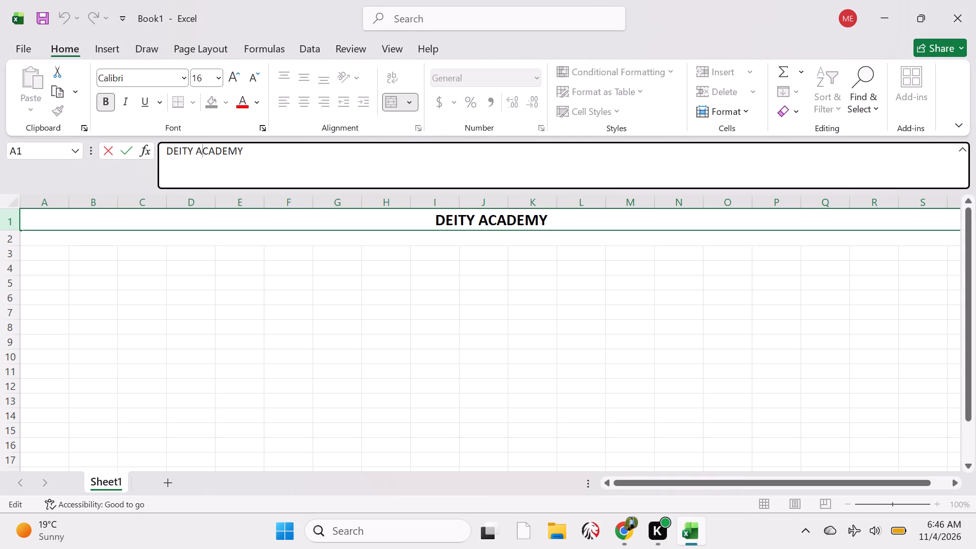
pyautogui.click(431, 246)
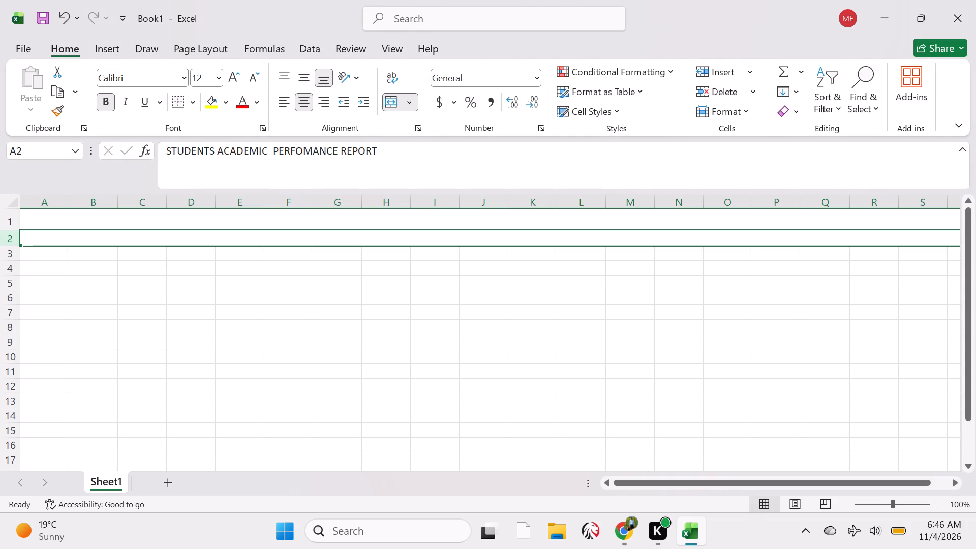
pyautogui.click(431, 240)
pyautogui.click(381, 168)
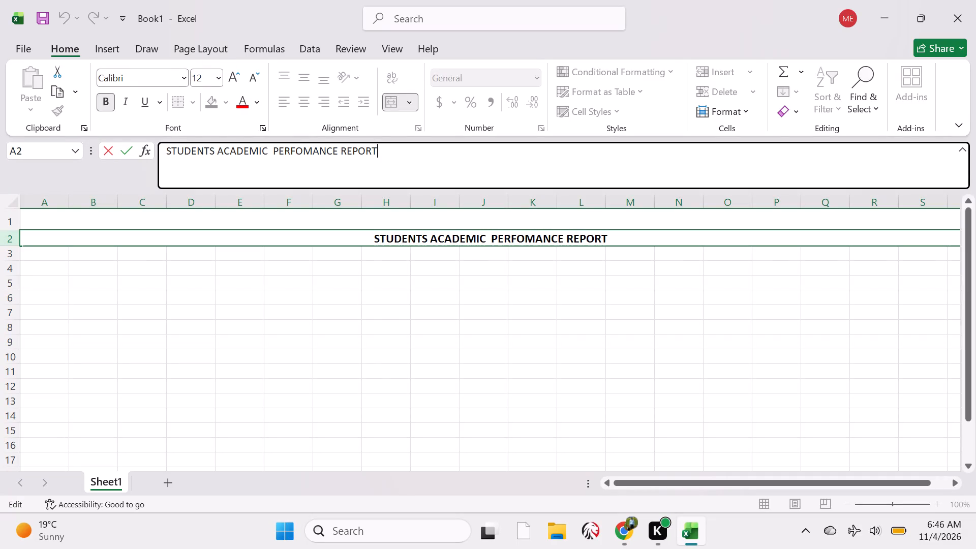
pyautogui.click(53, 249)
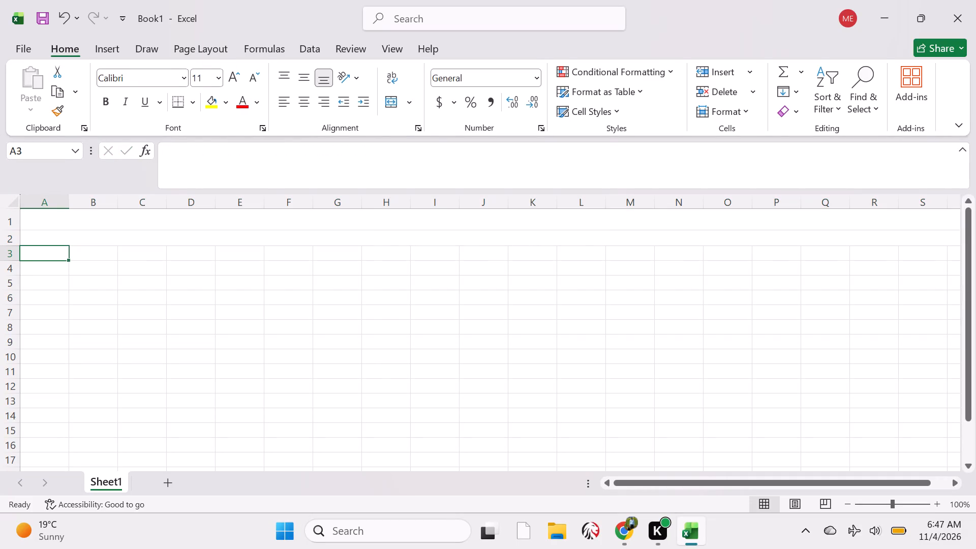
# Merge and center the whole of row 3 on Sheet1.
pyautogui.click(16, 257)
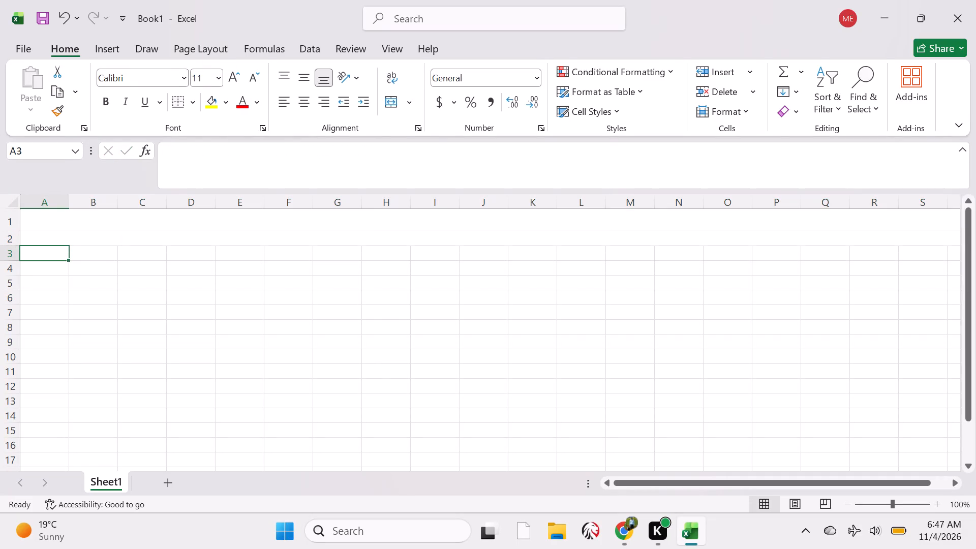
pyautogui.click(12, 249)
pyautogui.click(2, 251)
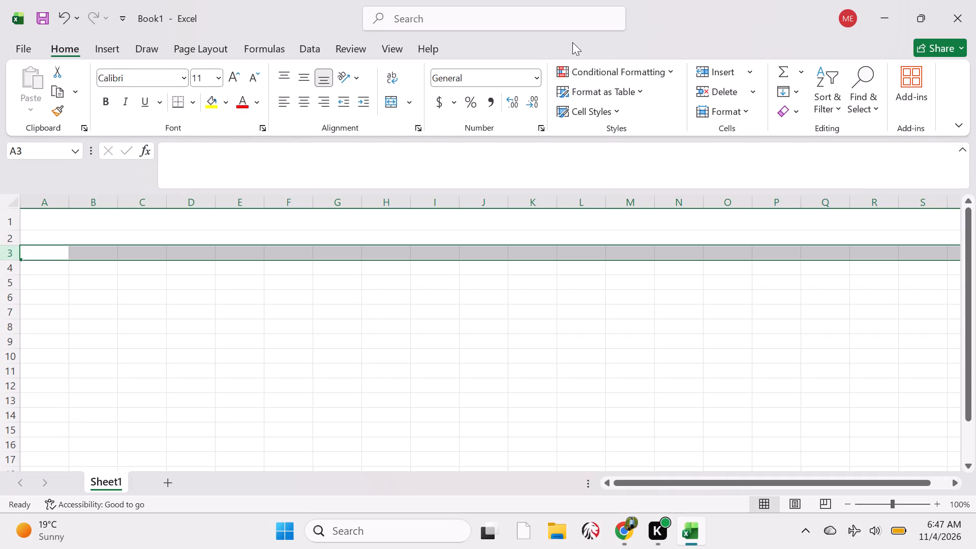
pyautogui.click(406, 102)
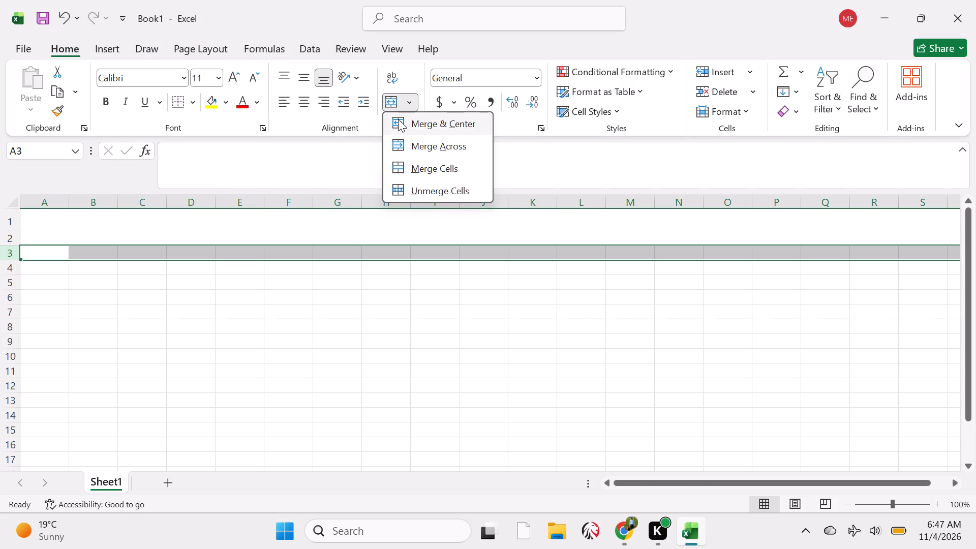
pyautogui.click(398, 119)
# Enter the heading "END OF TERM EXAMINATION" in the merged row 3.
pyautogui.click(258, 254)
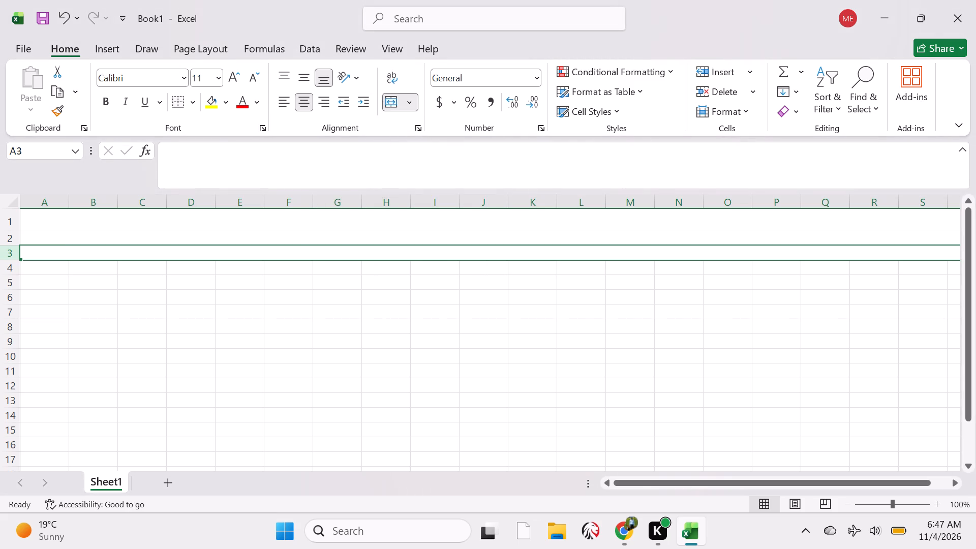
pyautogui.click(253, 254)
pyautogui.write('END')
pyautogui.press('space')
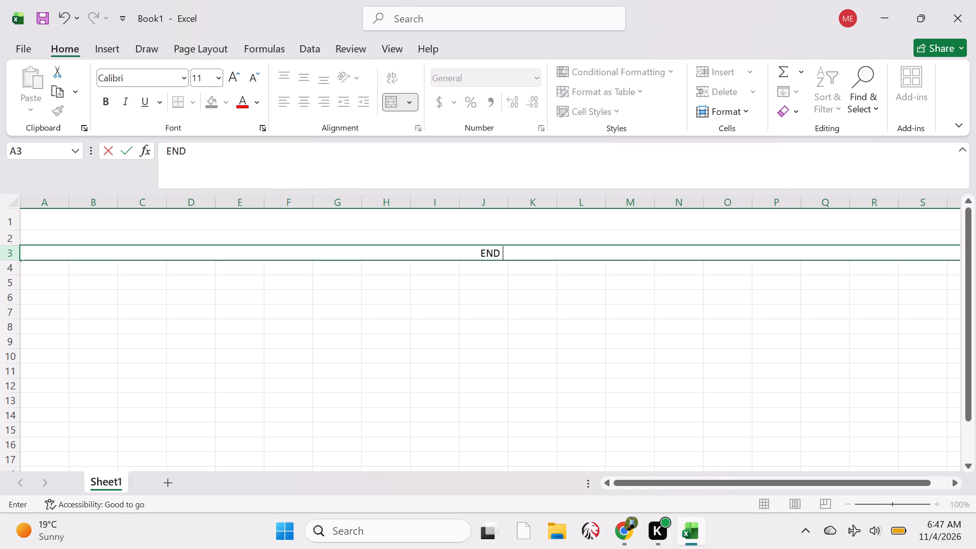
pyautogui.write('OF TERM EXAMINATION')
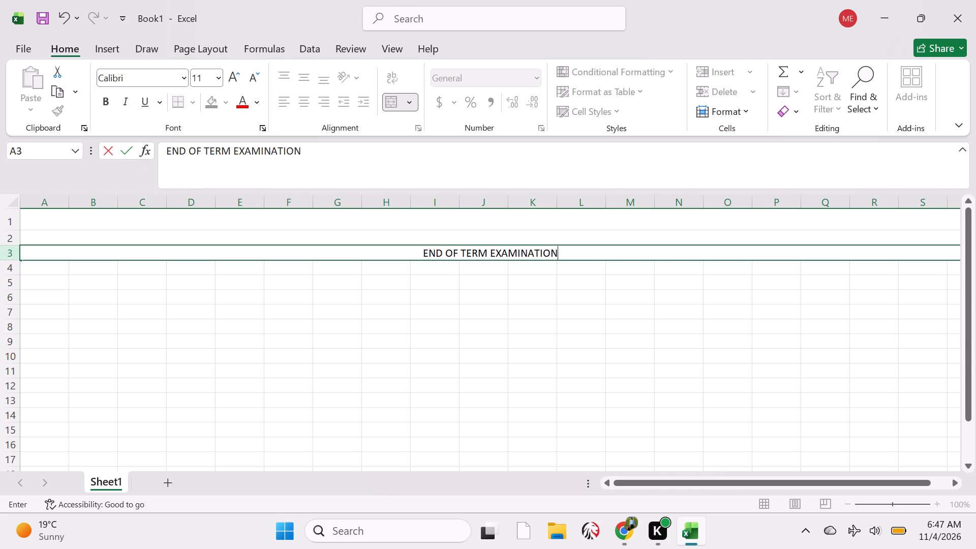
pyautogui.press('Return')
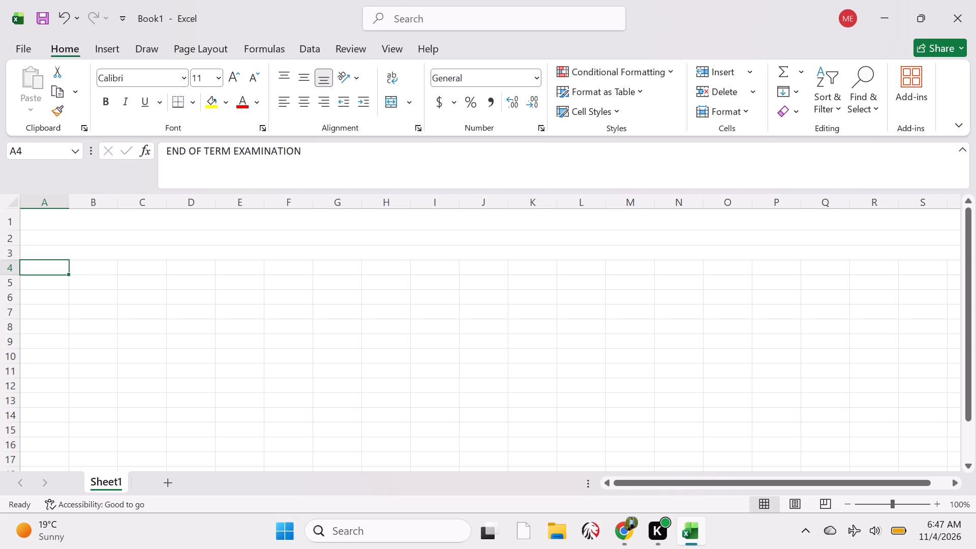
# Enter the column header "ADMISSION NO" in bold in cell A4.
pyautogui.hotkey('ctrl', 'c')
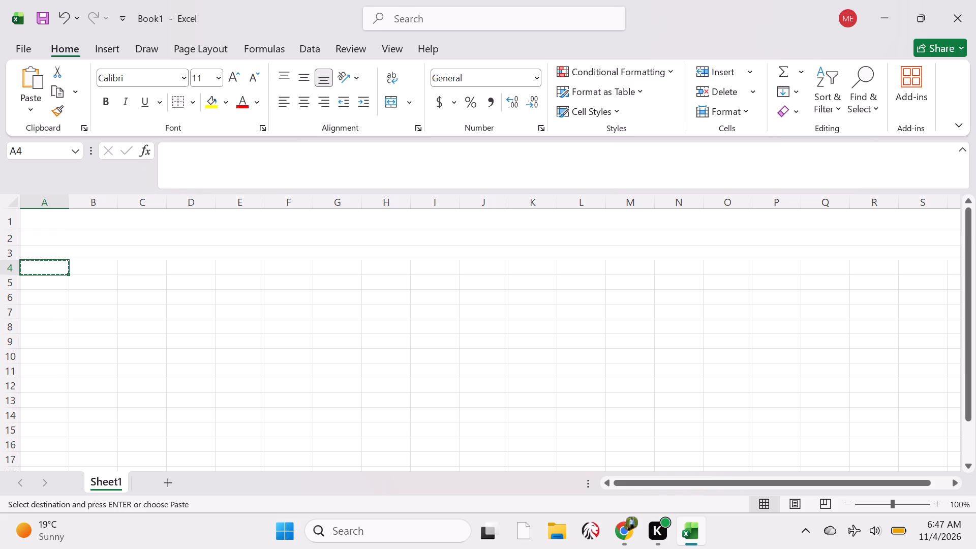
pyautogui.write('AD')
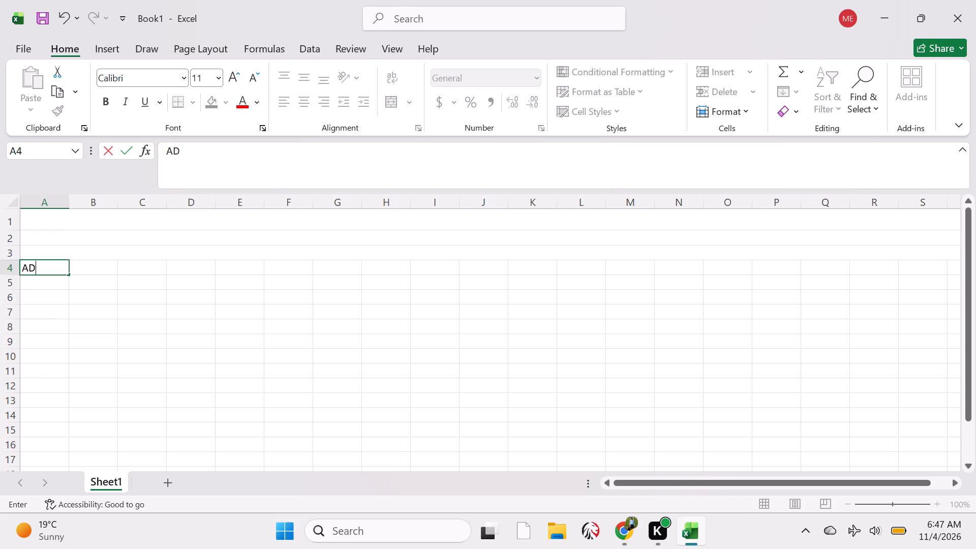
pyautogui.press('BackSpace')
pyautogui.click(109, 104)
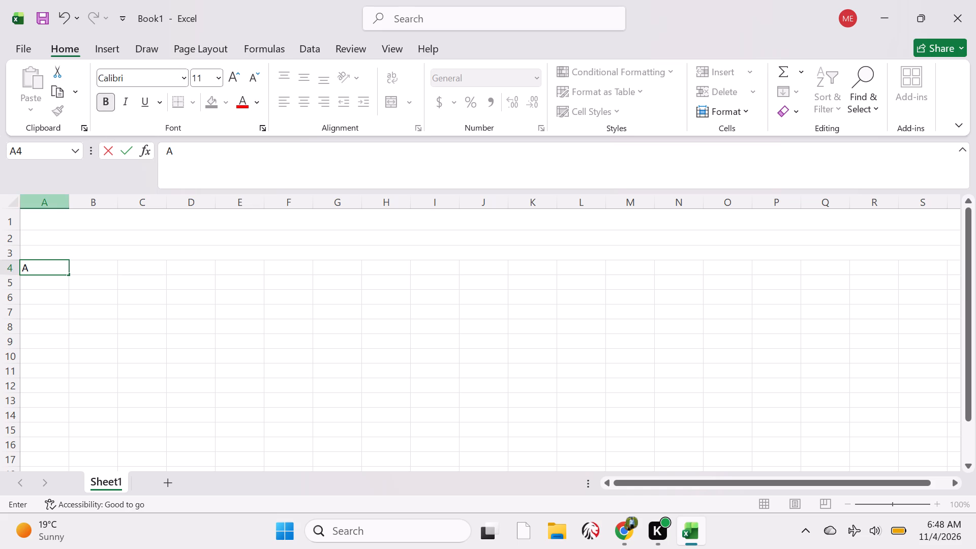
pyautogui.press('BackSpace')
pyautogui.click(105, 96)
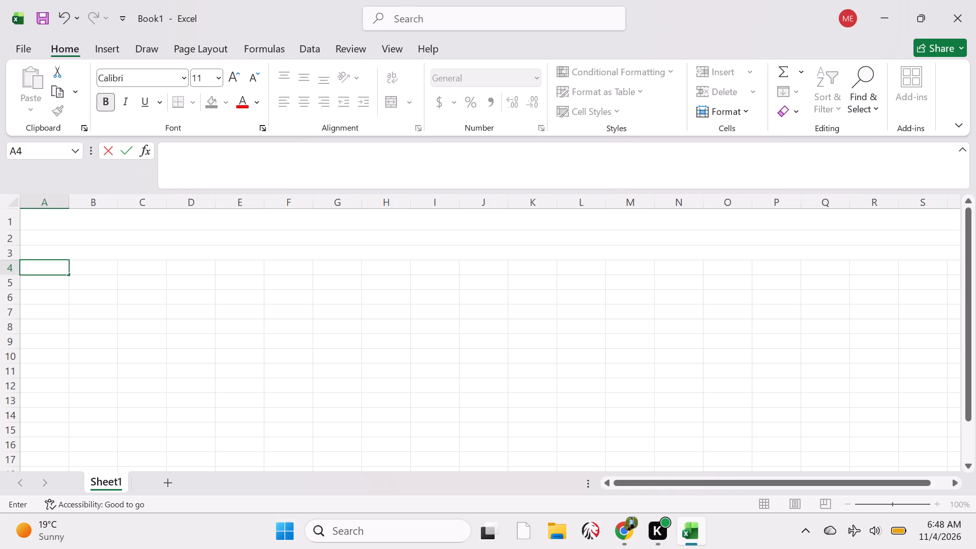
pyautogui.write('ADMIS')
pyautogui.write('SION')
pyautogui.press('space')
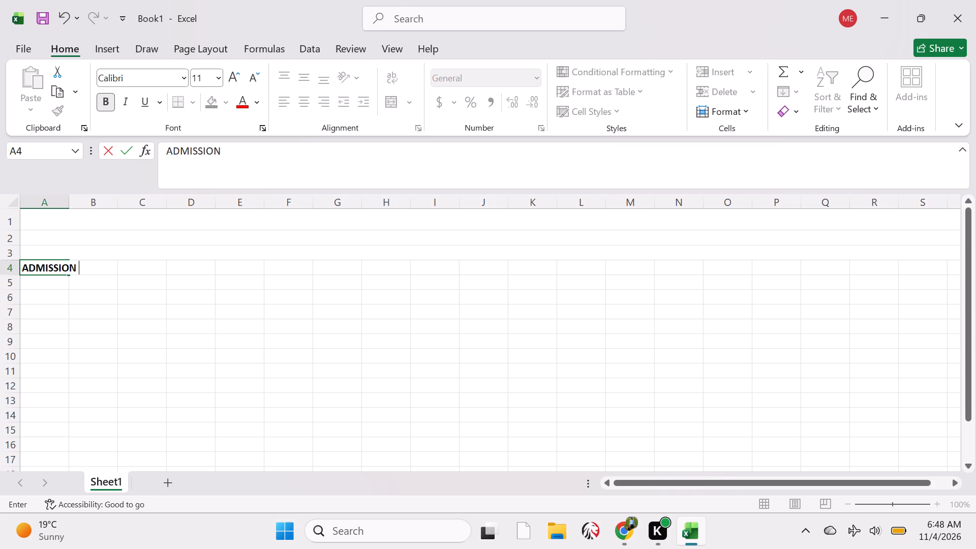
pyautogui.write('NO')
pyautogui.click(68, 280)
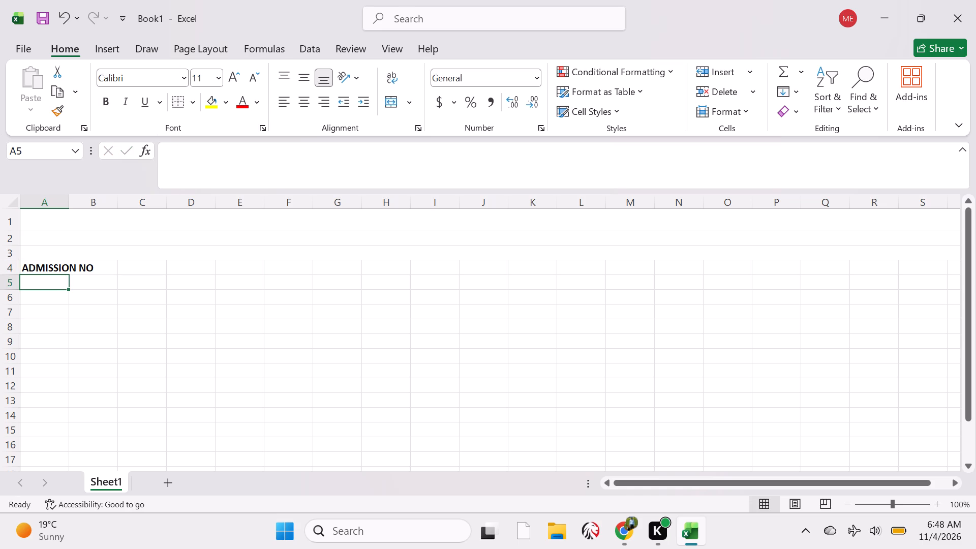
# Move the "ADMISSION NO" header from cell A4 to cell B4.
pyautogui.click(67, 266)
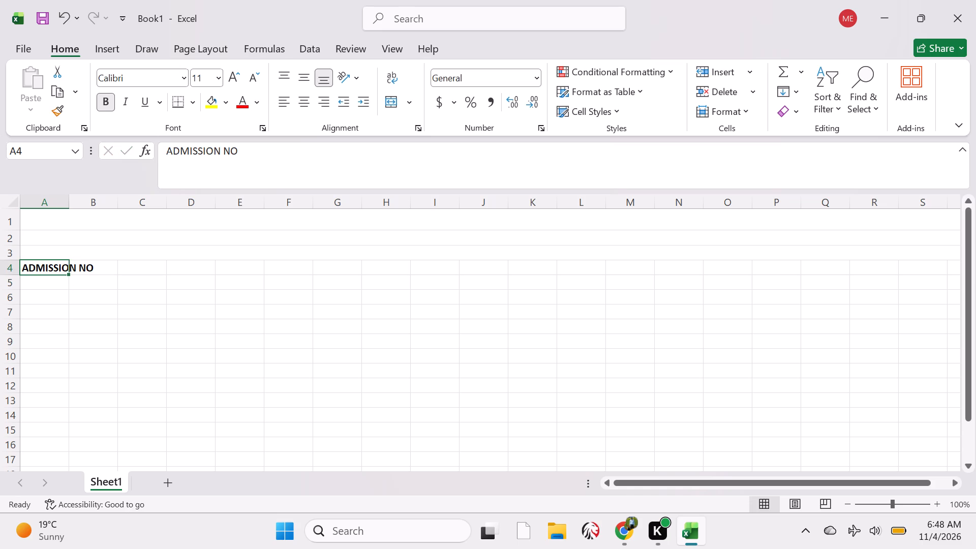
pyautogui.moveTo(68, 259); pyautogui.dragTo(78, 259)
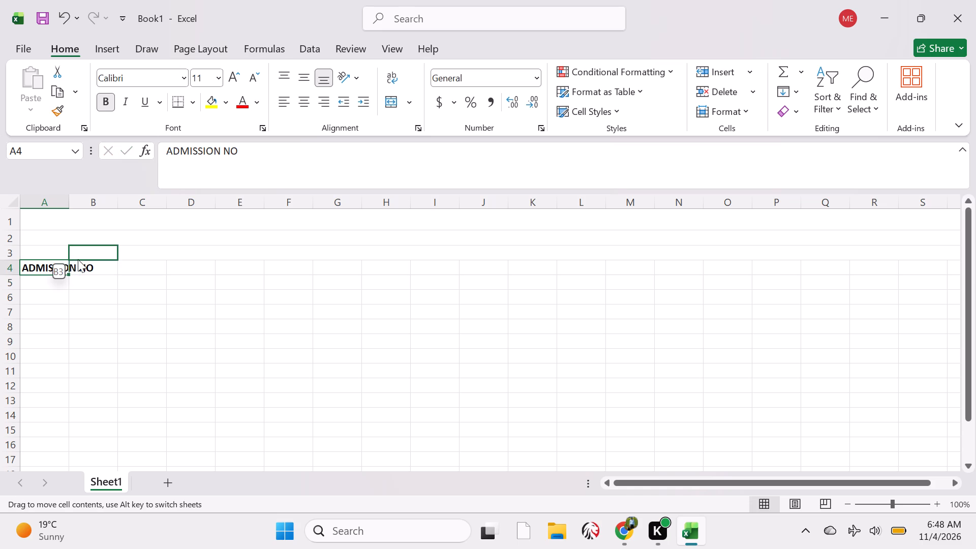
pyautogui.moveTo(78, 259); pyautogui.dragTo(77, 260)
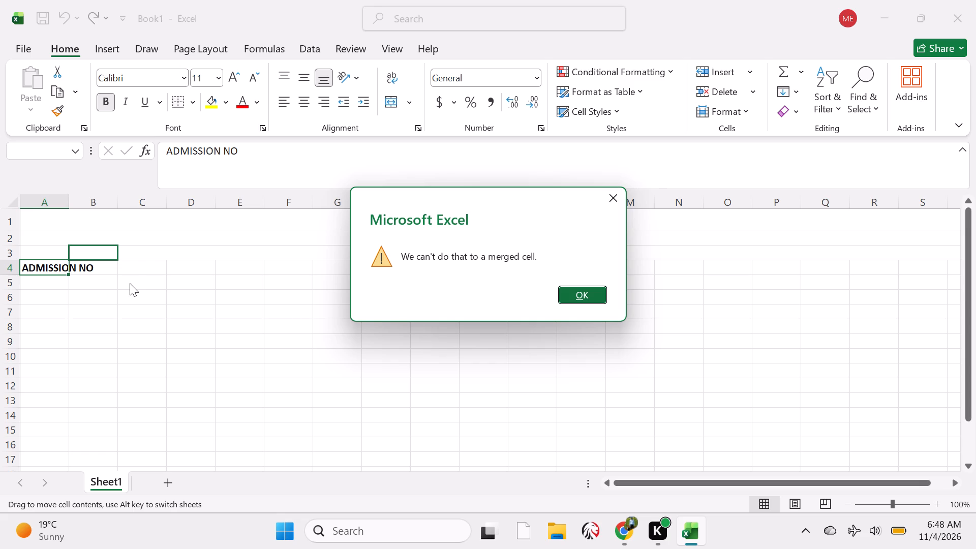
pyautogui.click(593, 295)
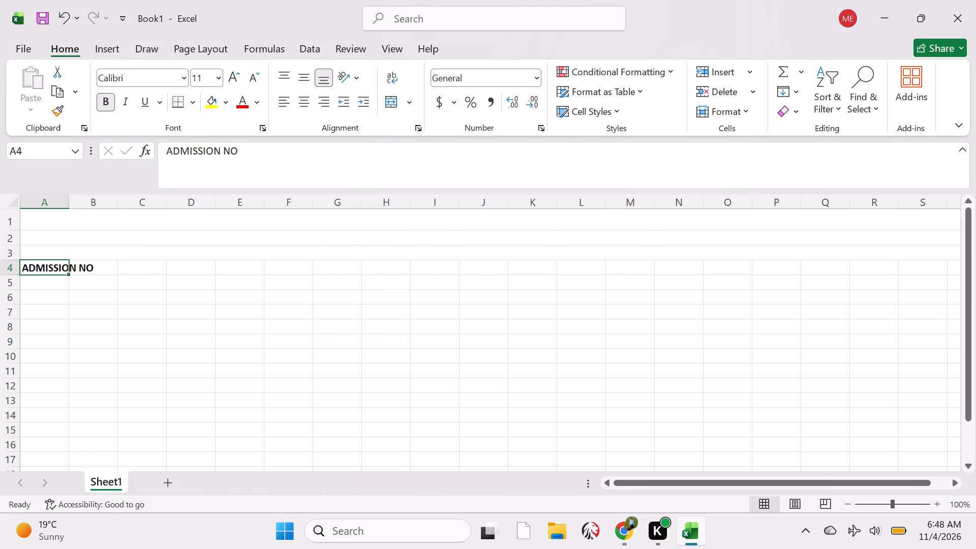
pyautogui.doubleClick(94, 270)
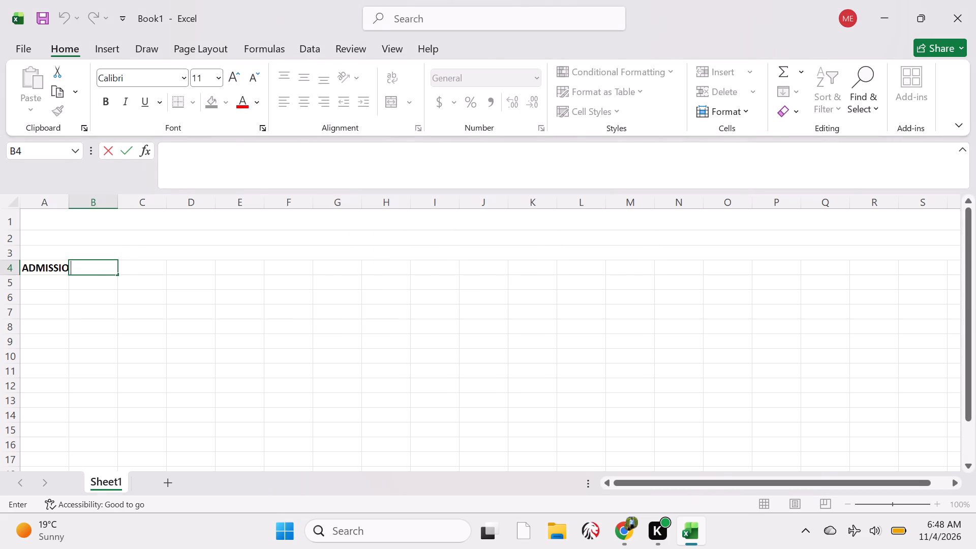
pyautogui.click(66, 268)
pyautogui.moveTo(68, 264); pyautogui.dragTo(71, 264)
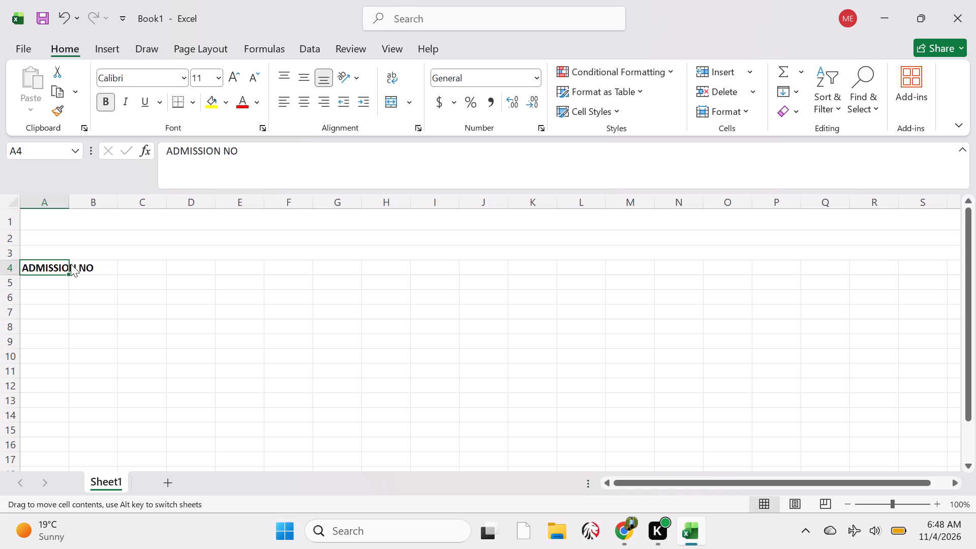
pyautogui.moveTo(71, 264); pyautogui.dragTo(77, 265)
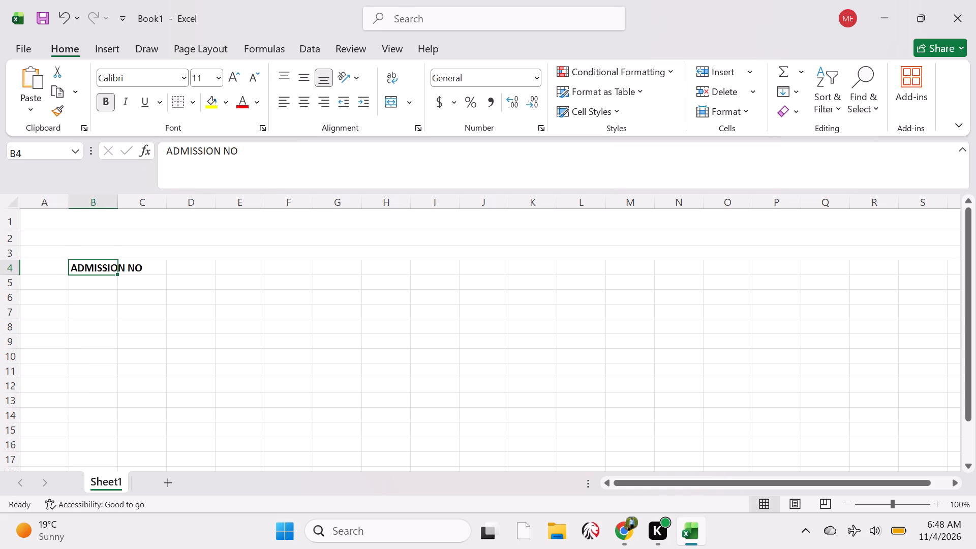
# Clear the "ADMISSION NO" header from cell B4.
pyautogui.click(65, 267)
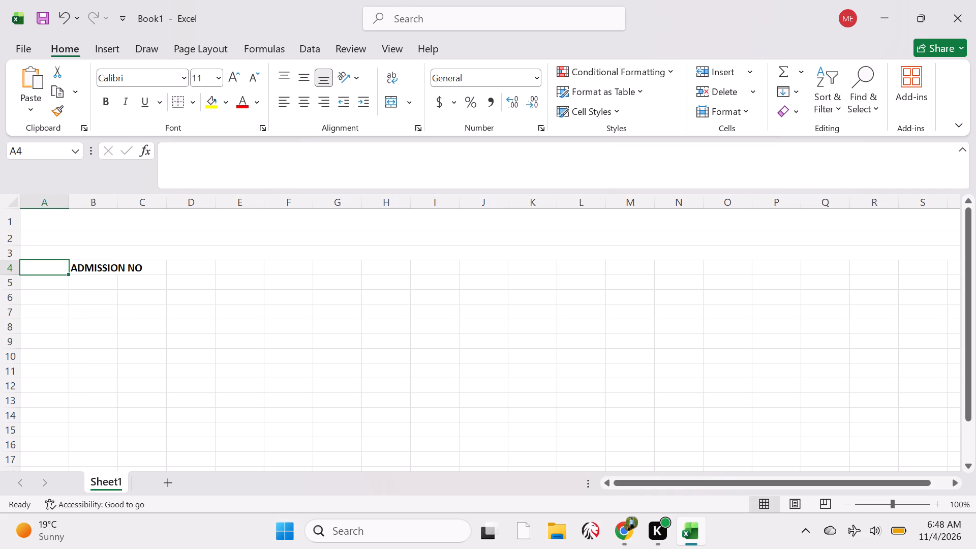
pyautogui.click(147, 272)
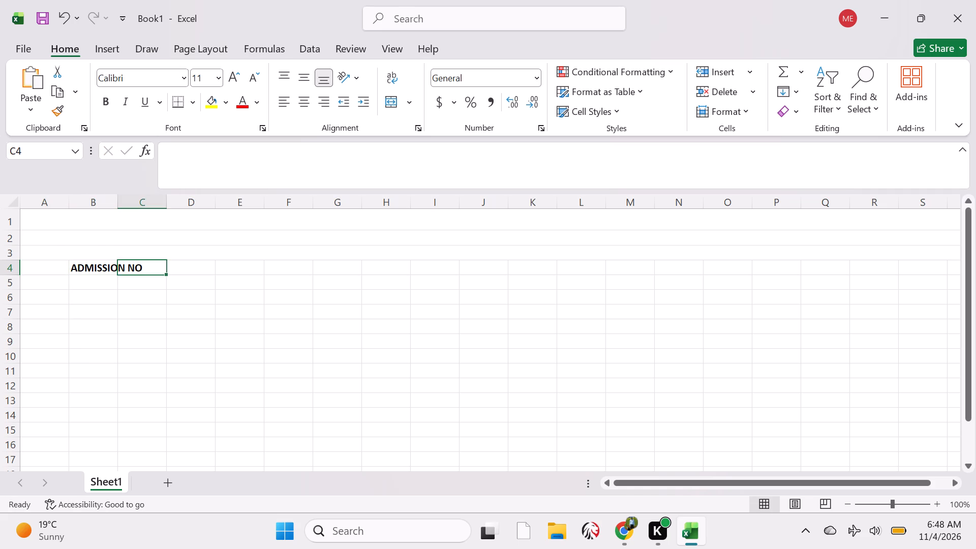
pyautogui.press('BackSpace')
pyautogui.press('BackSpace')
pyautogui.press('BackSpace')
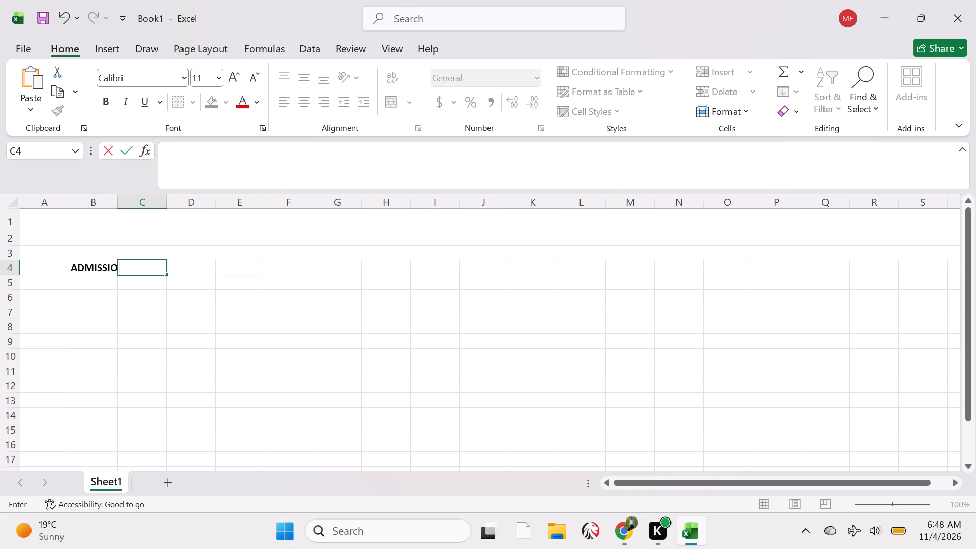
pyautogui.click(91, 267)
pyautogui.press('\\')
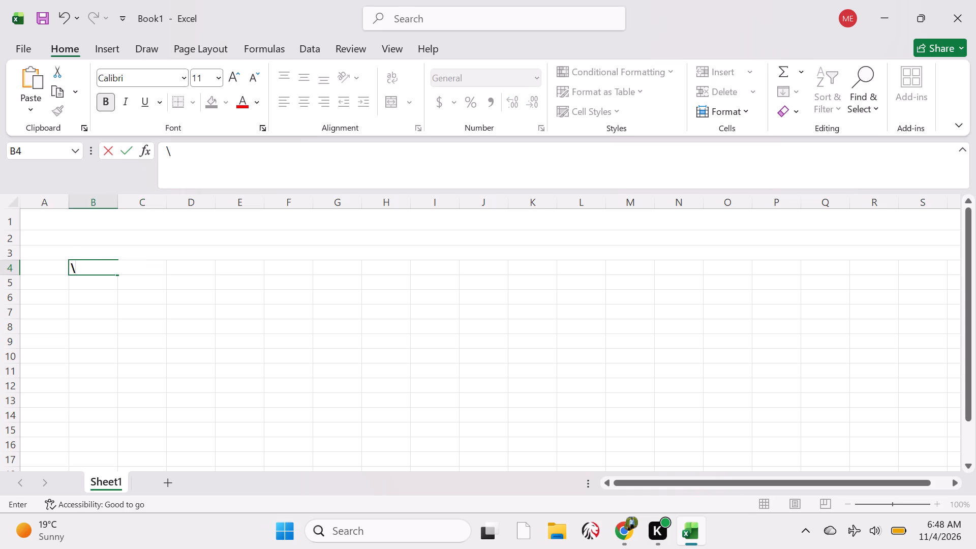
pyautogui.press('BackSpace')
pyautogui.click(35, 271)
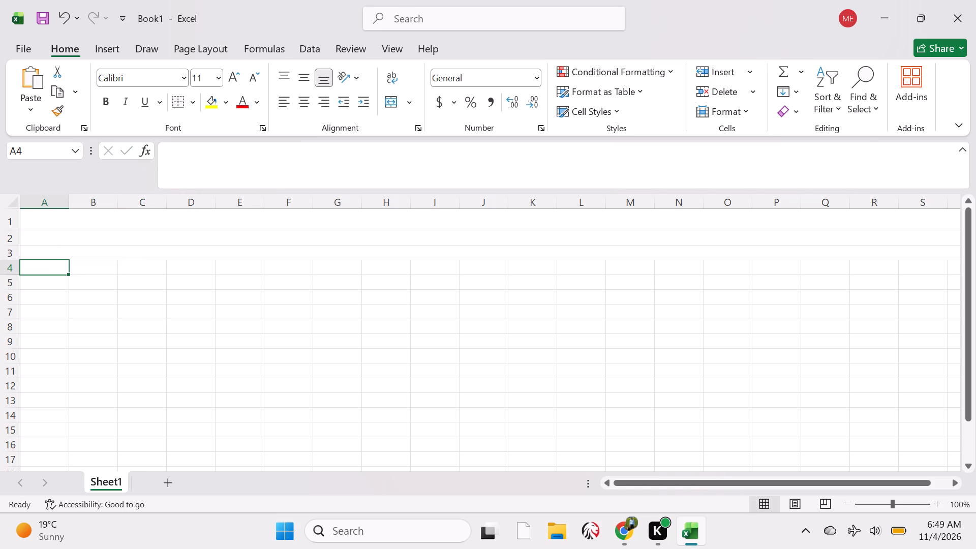
# Enter the column header "ADMISSION NUMBER" in bold in cell A4.
pyautogui.click(42, 269)
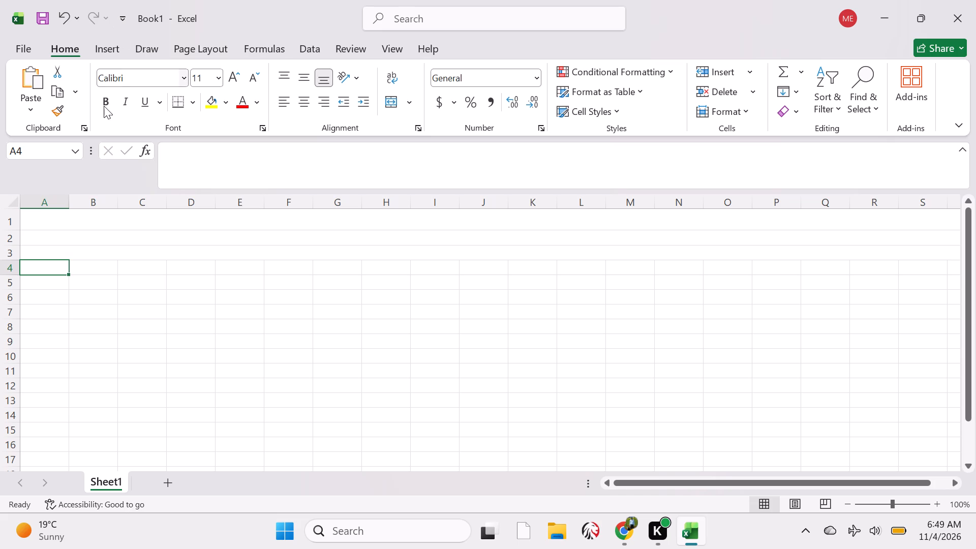
pyautogui.click(104, 106)
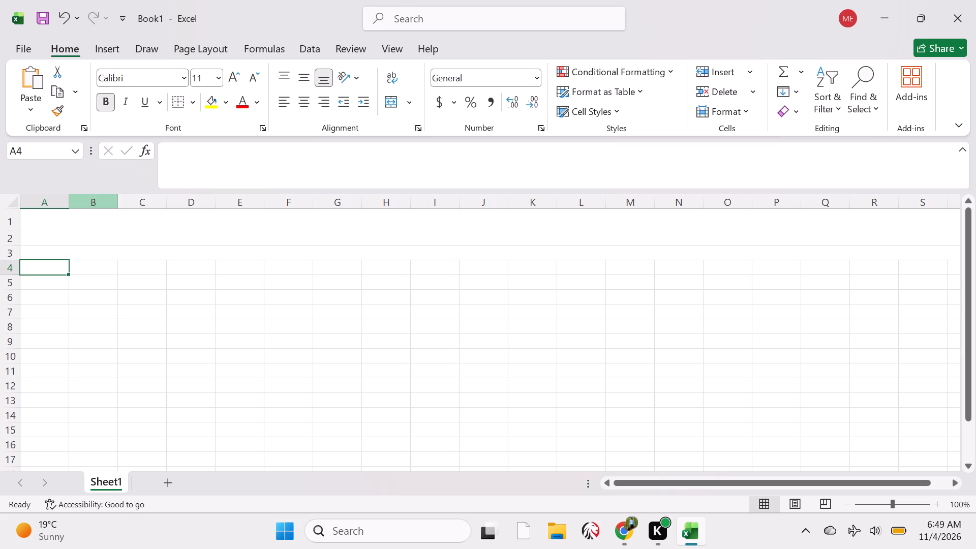
pyautogui.click(39, 269)
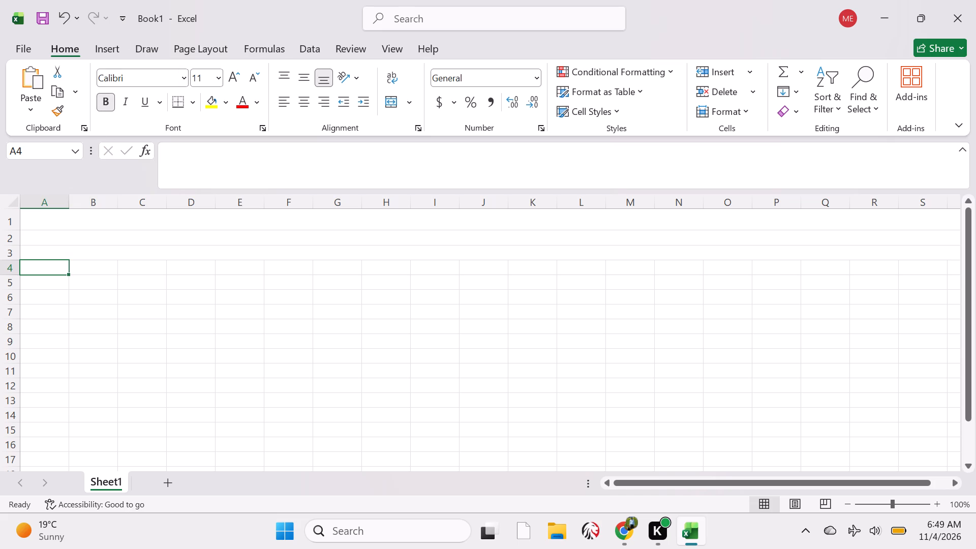
pyautogui.write('AD')
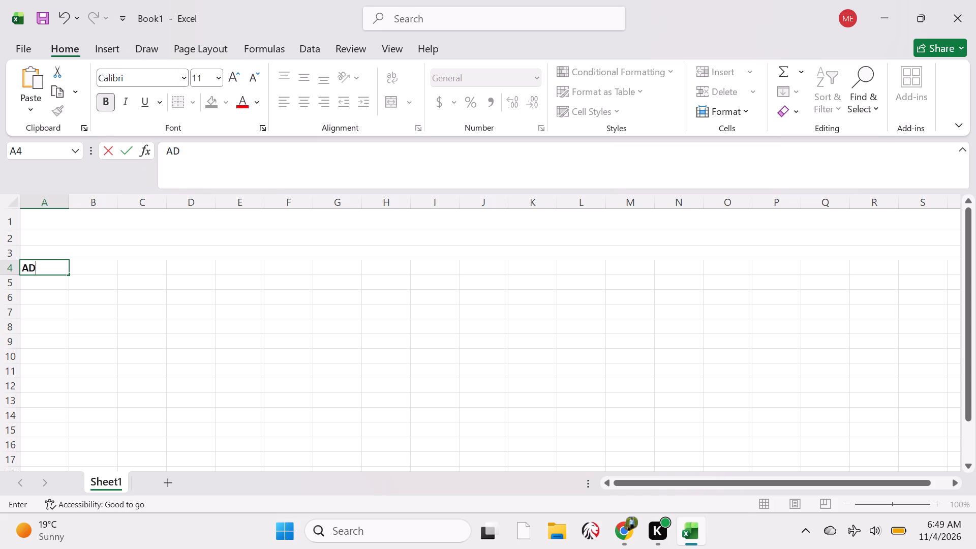
pyautogui.write('MISSION')
pyautogui.press('space')
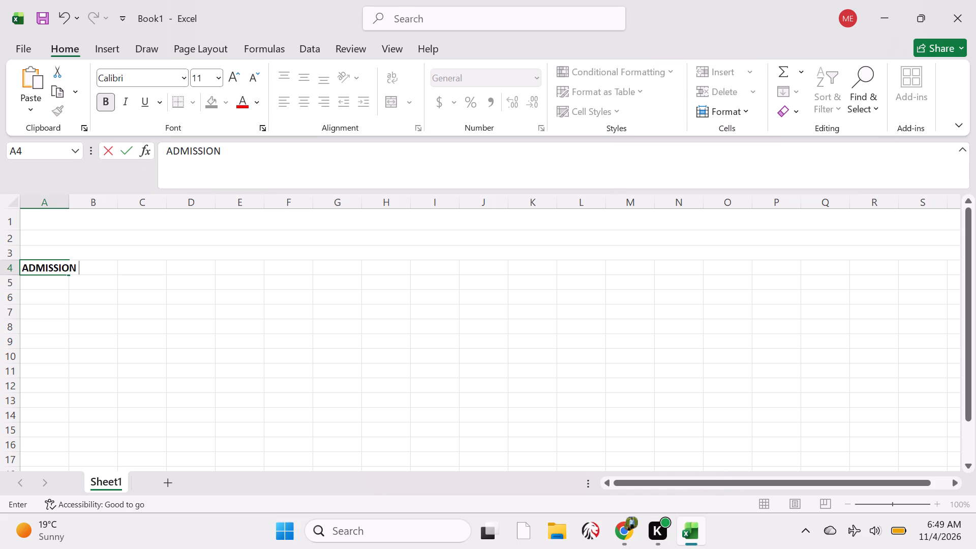
pyautogui.write('NU')
pyautogui.write('MBE')
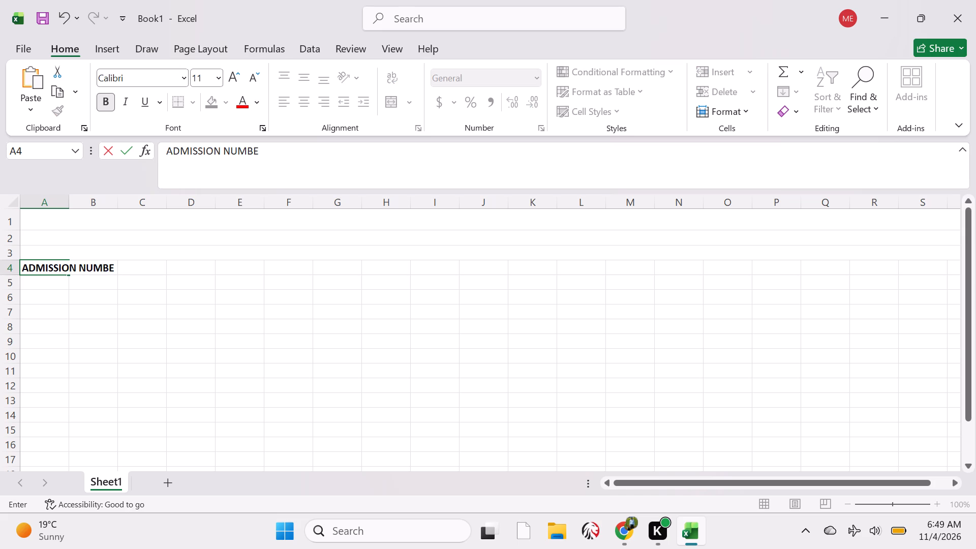
pyautogui.press('r')
pyautogui.click(69, 280)
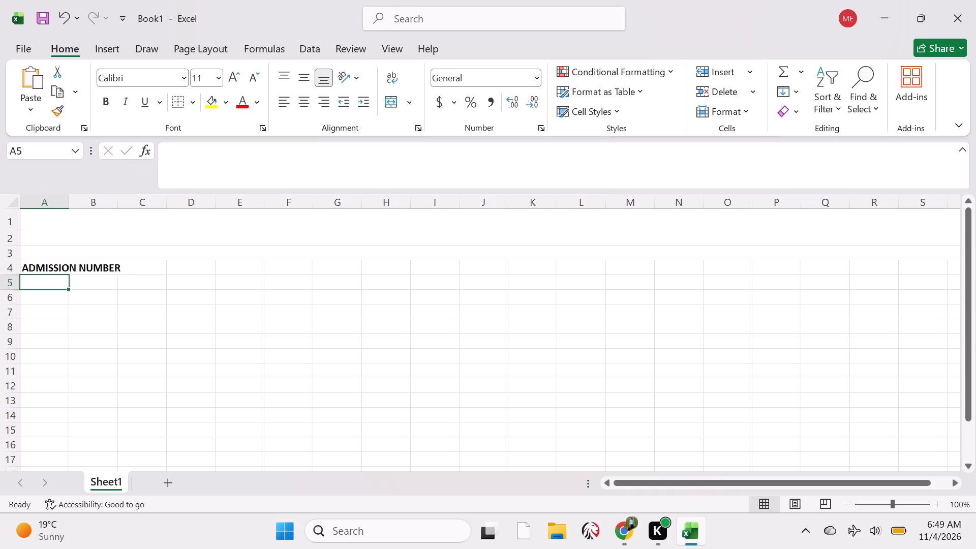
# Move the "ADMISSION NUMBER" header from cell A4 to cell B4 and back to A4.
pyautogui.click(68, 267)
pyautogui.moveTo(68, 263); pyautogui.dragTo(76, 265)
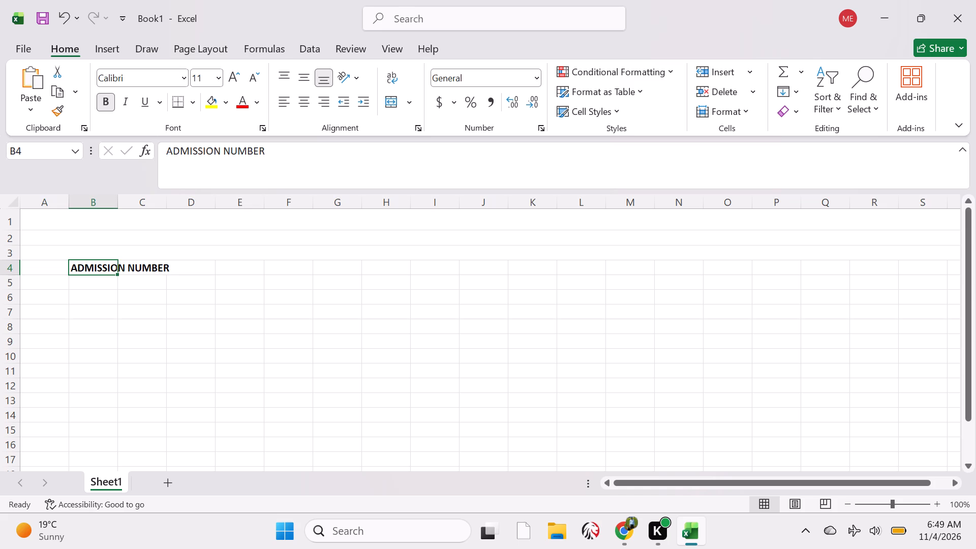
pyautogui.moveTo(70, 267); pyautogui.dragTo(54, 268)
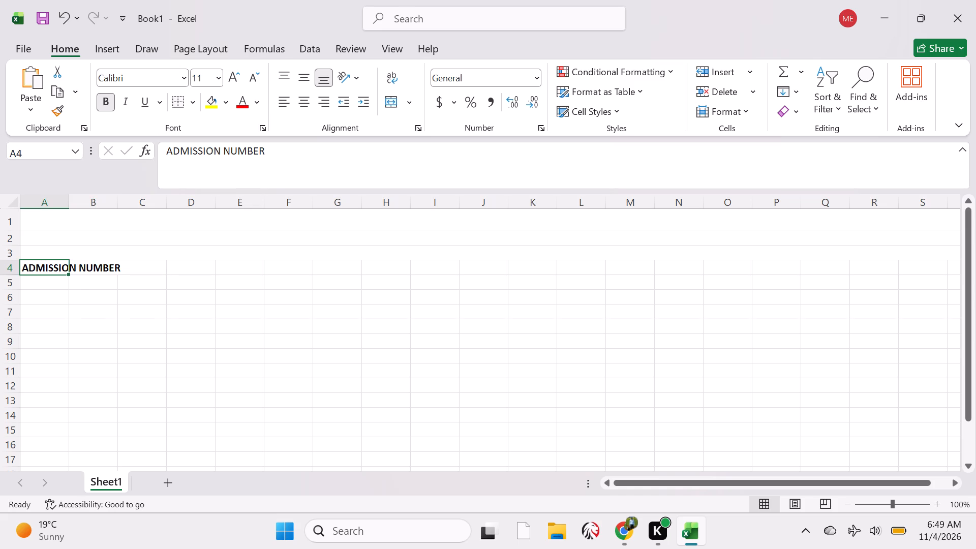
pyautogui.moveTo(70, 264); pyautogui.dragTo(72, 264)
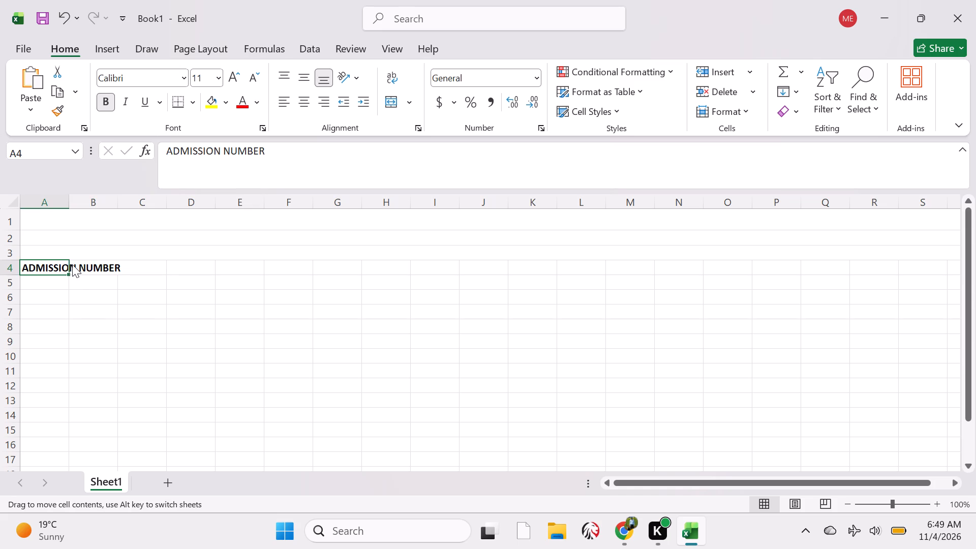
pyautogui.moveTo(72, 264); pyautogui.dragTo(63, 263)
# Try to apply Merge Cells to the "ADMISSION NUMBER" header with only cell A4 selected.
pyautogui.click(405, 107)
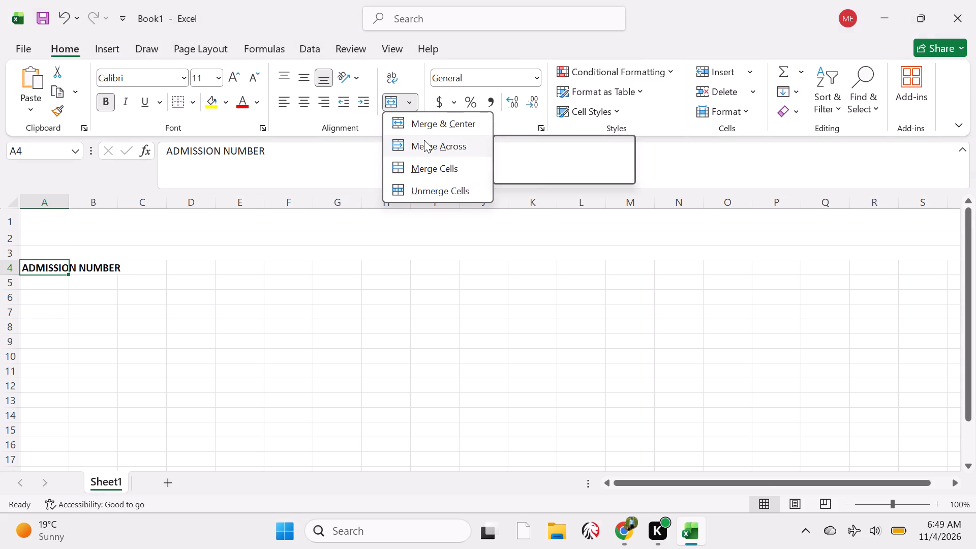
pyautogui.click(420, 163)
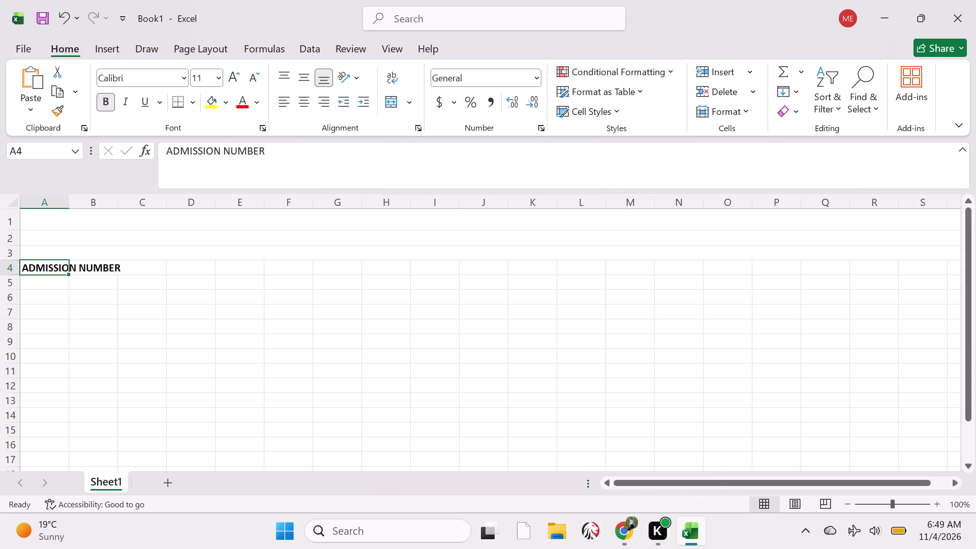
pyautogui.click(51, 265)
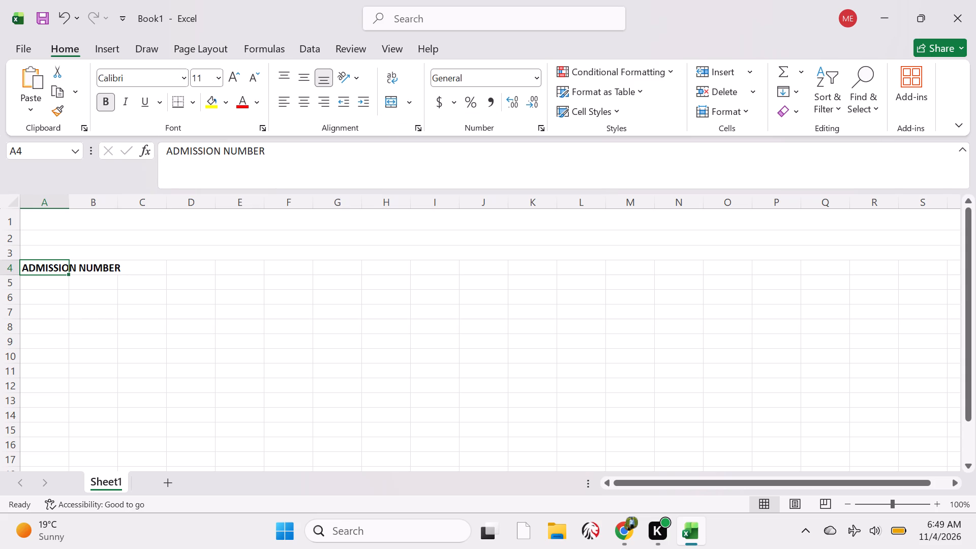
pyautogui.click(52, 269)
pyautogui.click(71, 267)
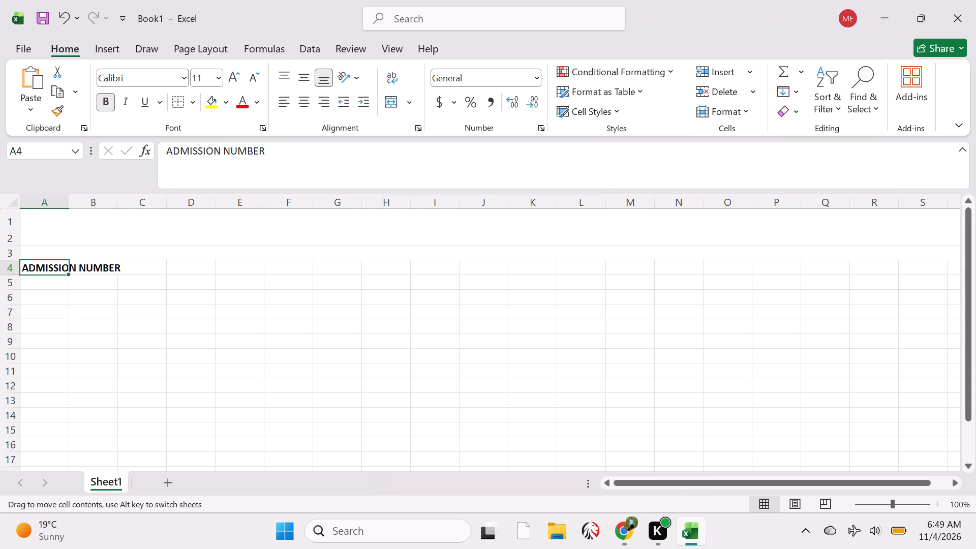
# Merge cells A4 and B4 to hold the "ADMISSION NUMBER" header, without centering it.
pyautogui.moveTo(114, 268); pyautogui.dragTo(113, 268)
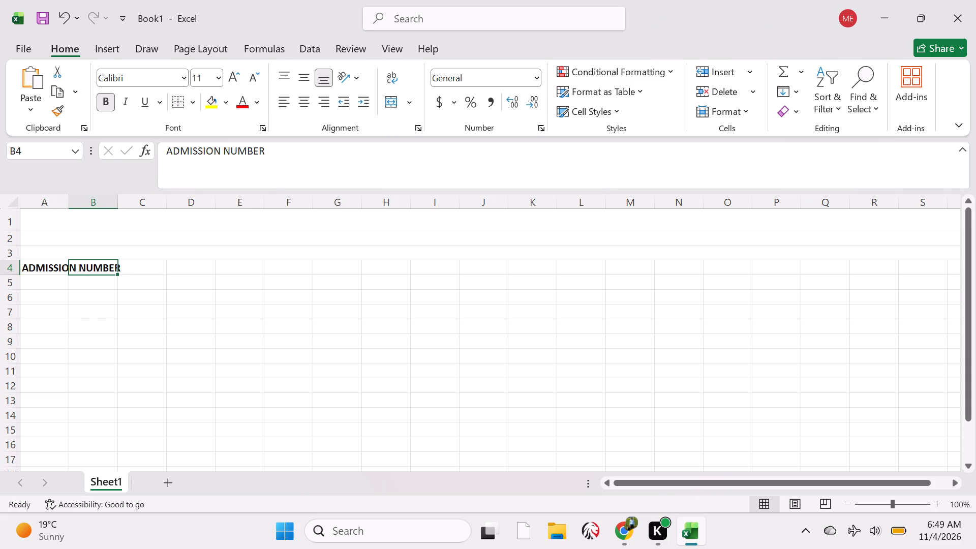
pyautogui.moveTo(113, 268); pyautogui.dragTo(64, 265)
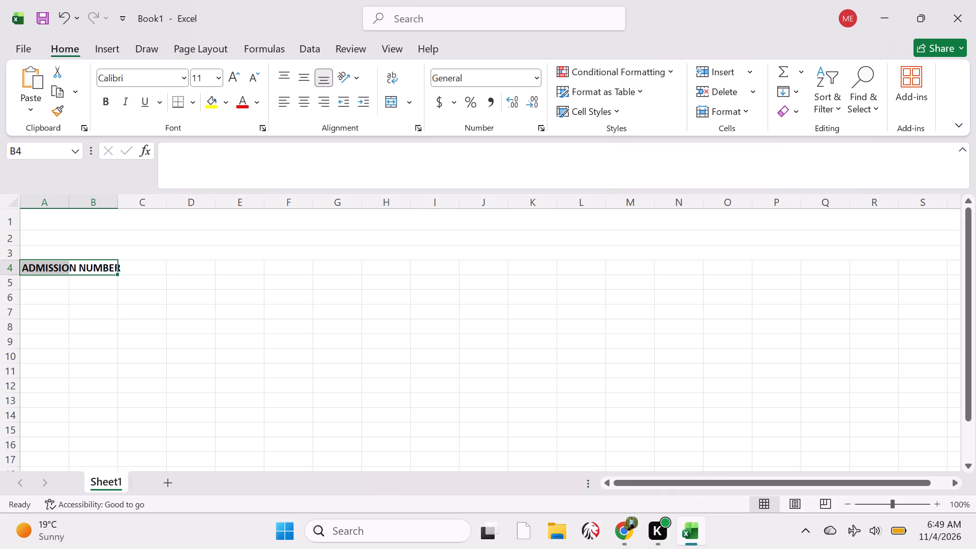
pyautogui.click(414, 106)
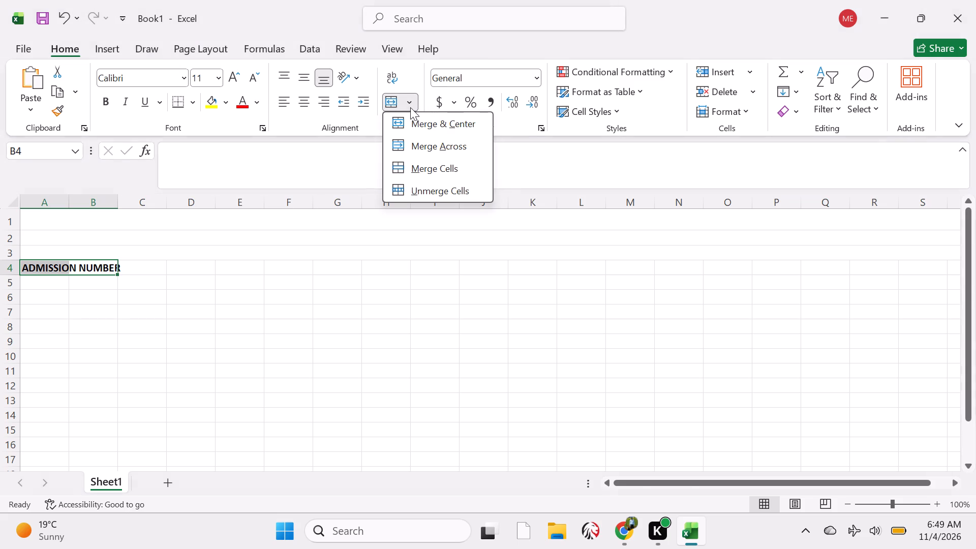
pyautogui.click(402, 163)
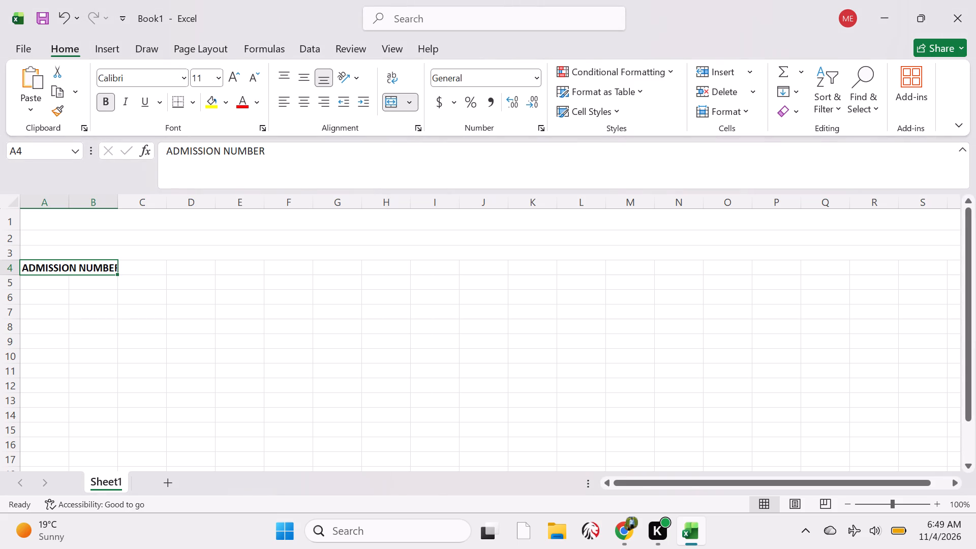
pyautogui.click(126, 272)
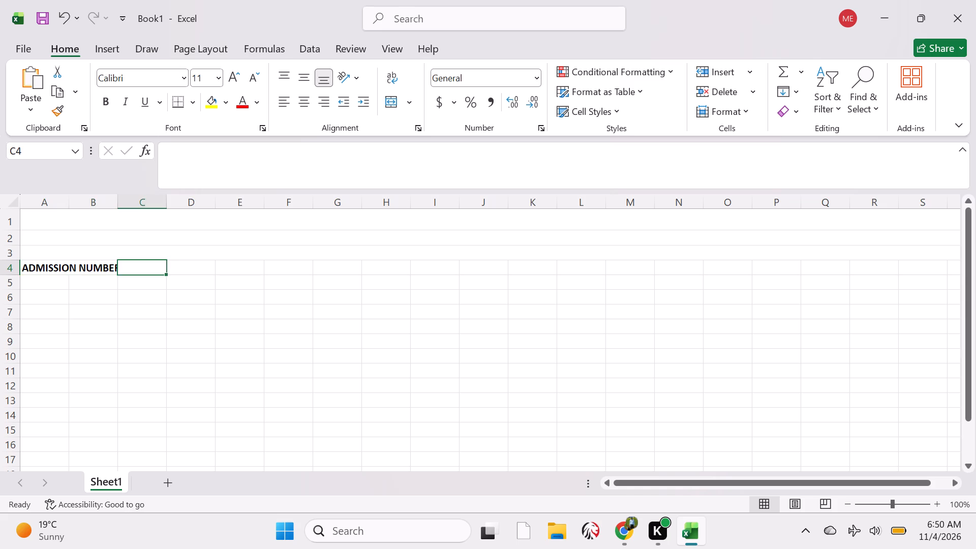
# Merge the range A5:B25 below the "ADMISSION NUMBER" header into one cell.
pyautogui.click(22, 276)
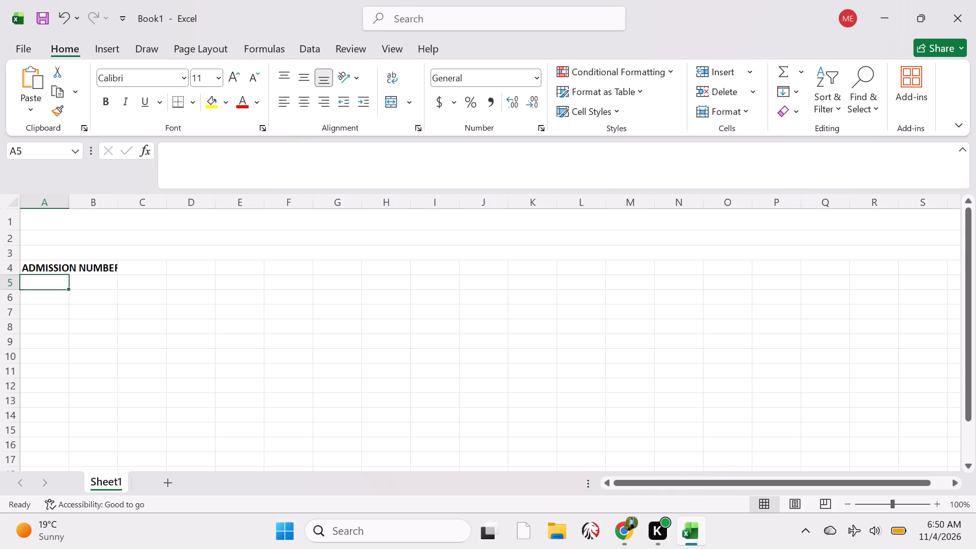
pyautogui.moveTo(68, 284); pyautogui.dragTo(95, 290)
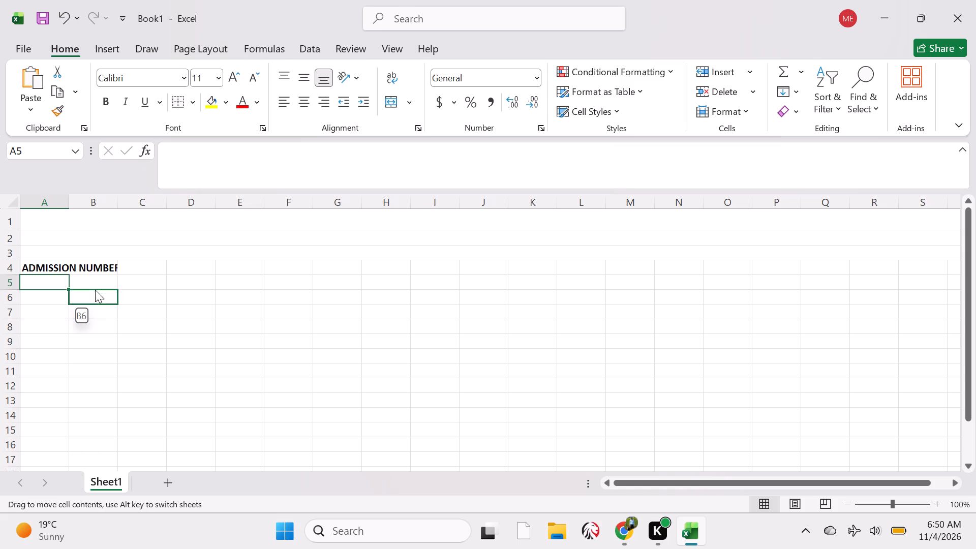
pyautogui.moveTo(95, 290); pyautogui.dragTo(94, 278)
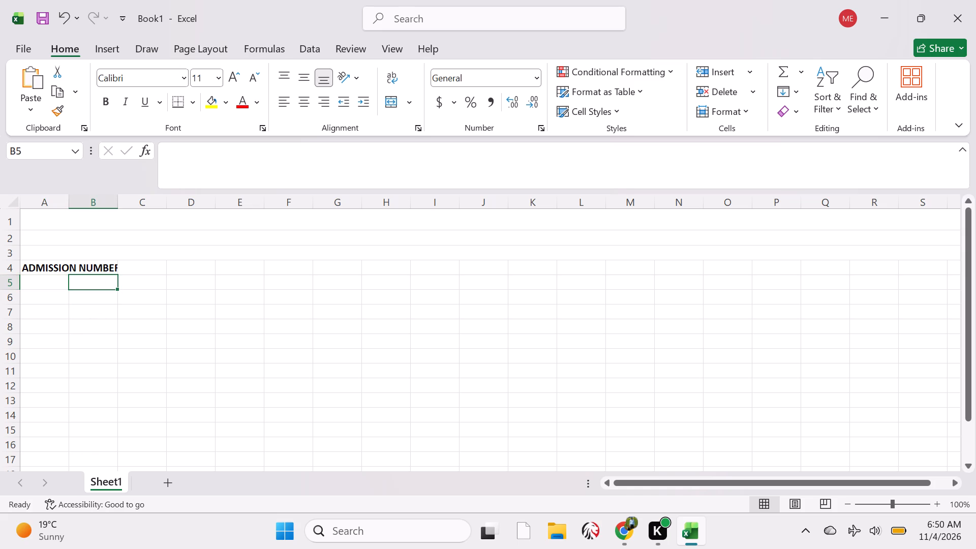
pyautogui.moveTo(25, 282); pyautogui.dragTo(87, 304)
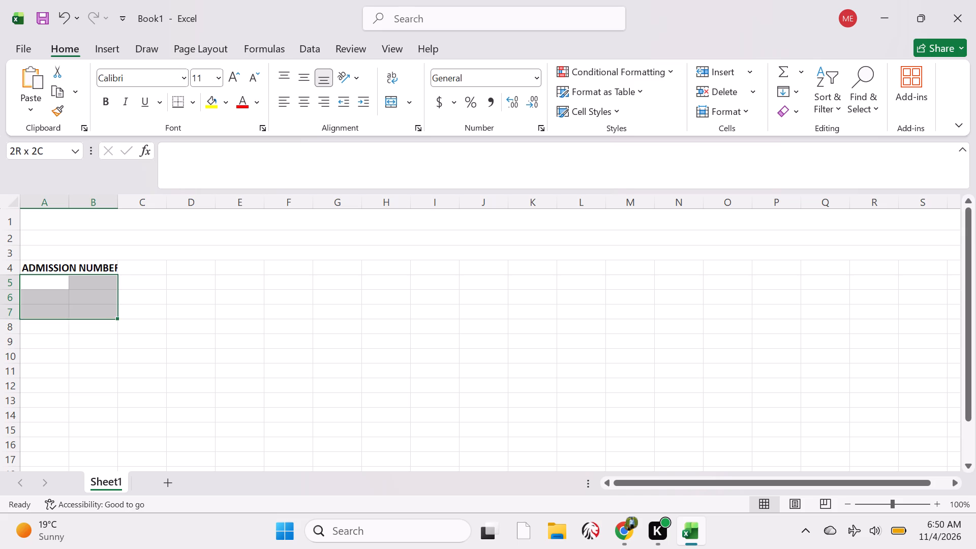
pyautogui.moveTo(87, 304); pyautogui.dragTo(99, 473)
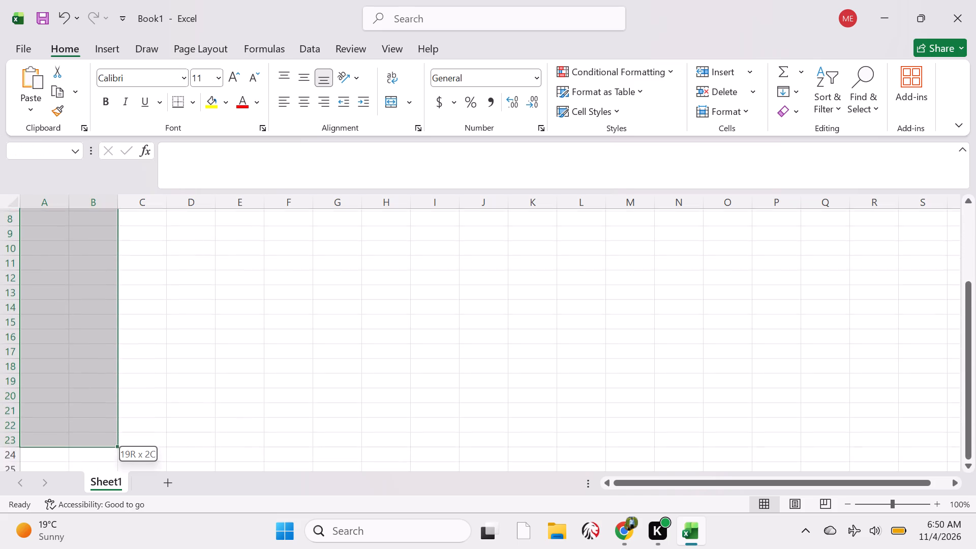
pyautogui.moveTo(99, 473); pyautogui.dragTo(85, 443)
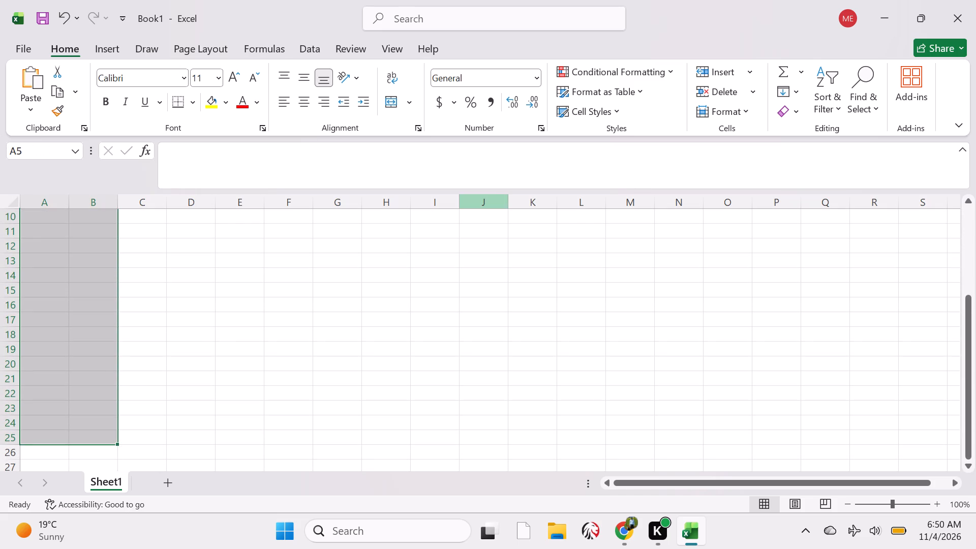
pyautogui.click(406, 103)
pyautogui.click(426, 170)
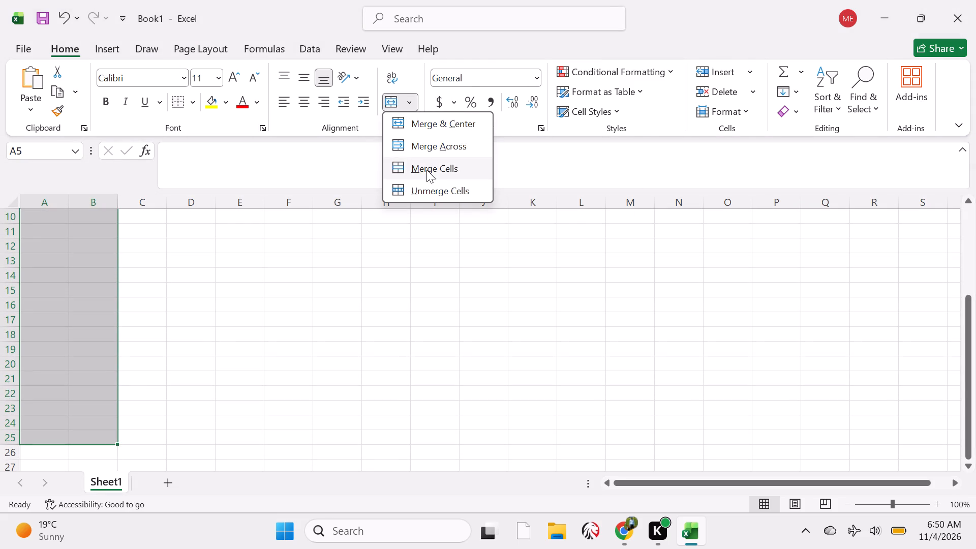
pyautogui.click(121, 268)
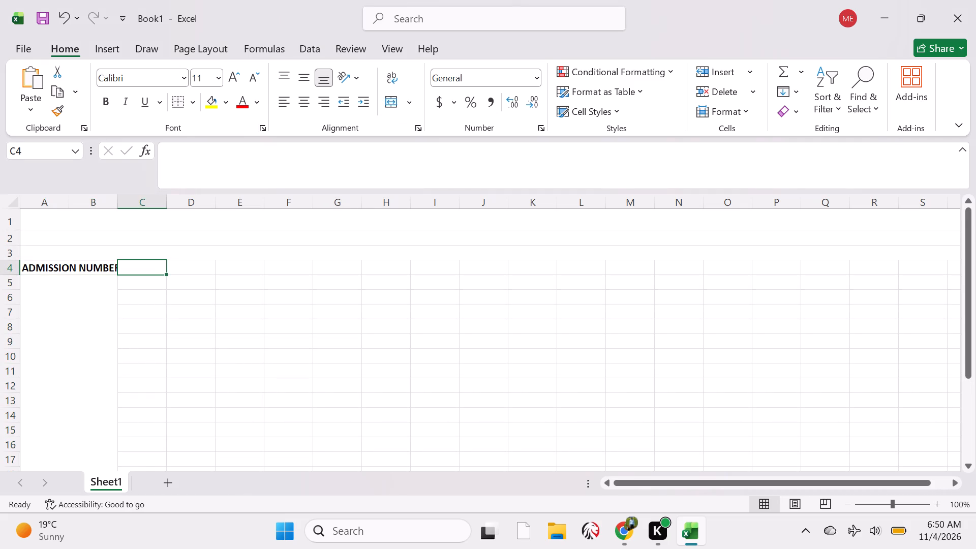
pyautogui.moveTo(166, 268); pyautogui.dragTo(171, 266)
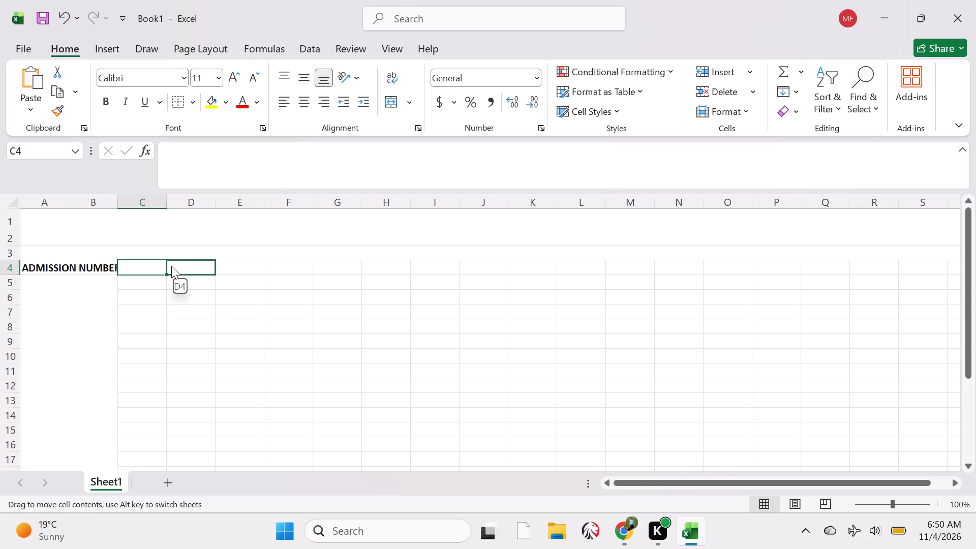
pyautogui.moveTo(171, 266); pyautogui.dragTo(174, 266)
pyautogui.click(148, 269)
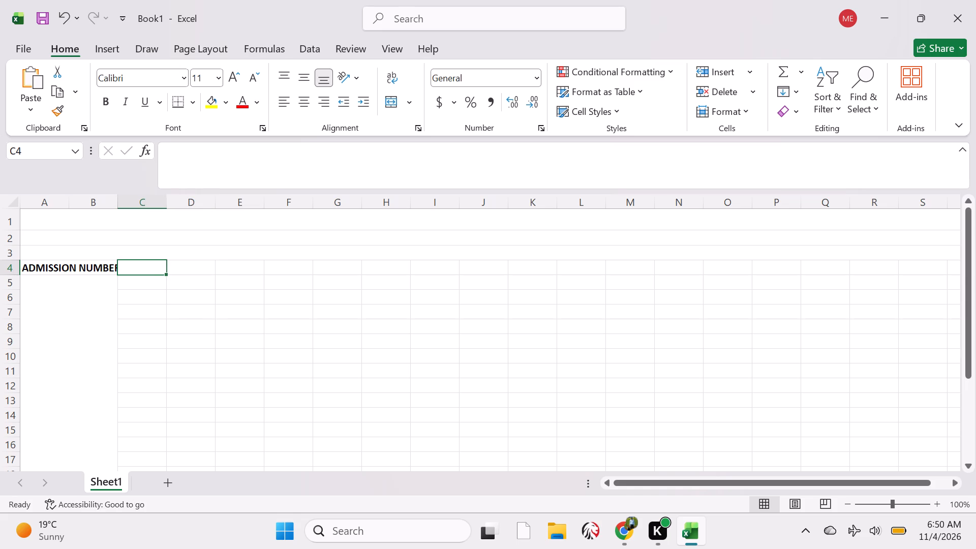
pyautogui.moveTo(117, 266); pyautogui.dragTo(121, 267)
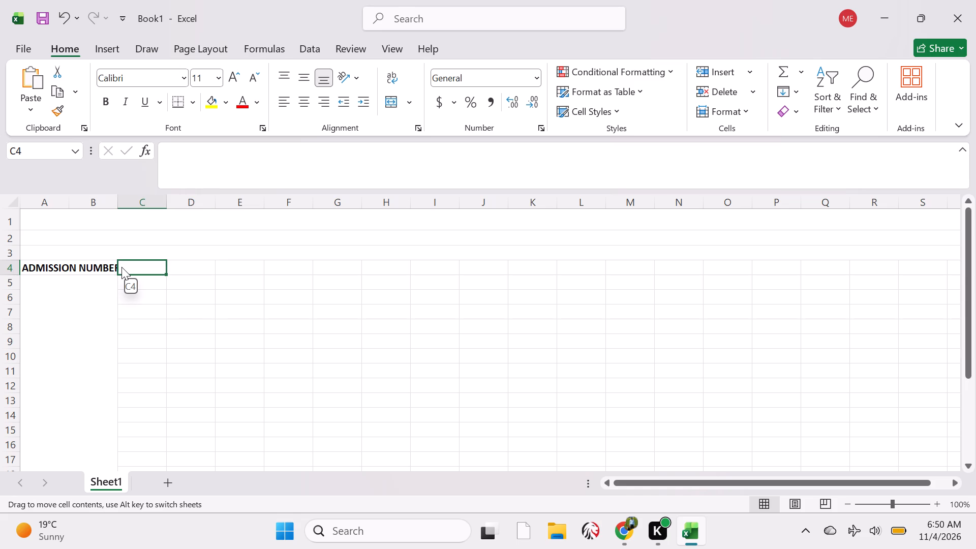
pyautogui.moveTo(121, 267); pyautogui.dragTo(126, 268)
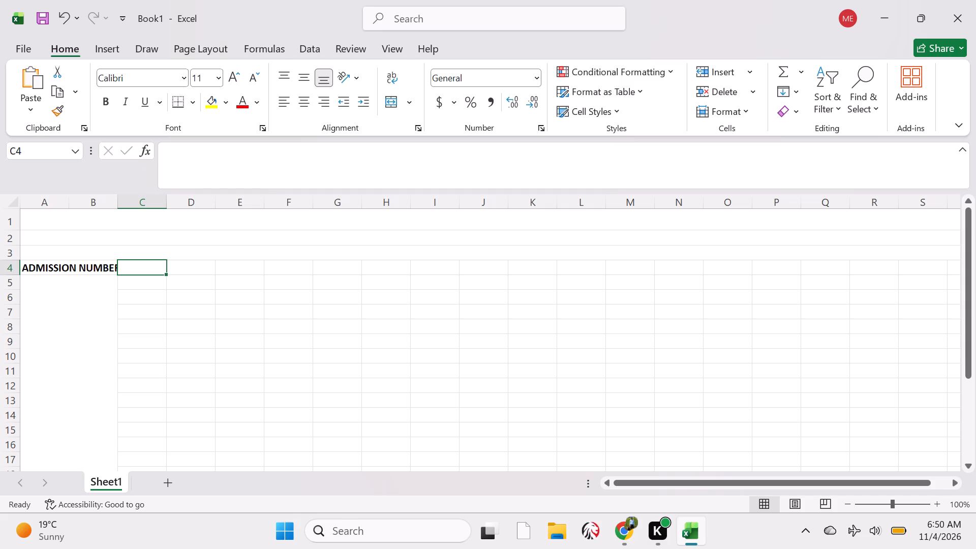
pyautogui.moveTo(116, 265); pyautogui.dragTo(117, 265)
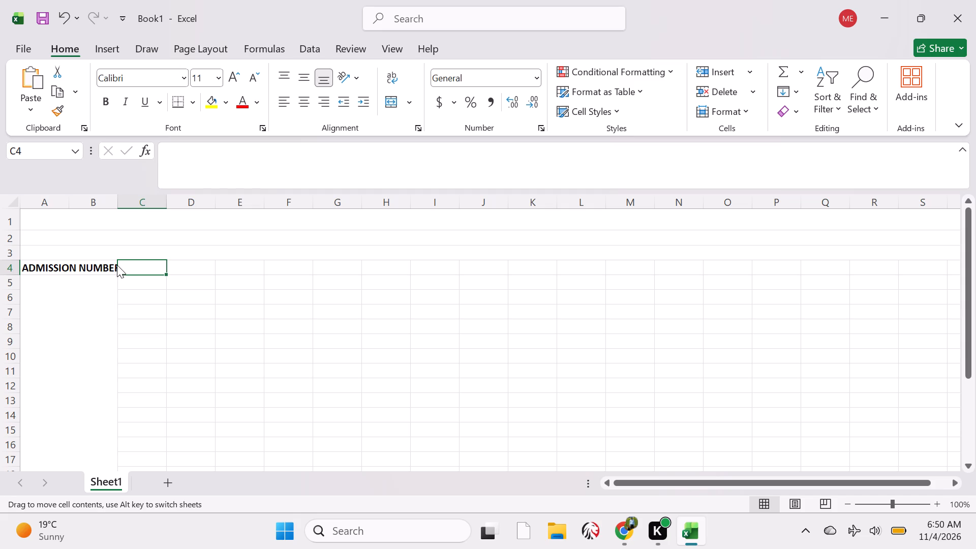
# Apply bold formatting to the empty cell C4, beside the "ADMISSION NUMBER" header.
pyautogui.moveTo(117, 265); pyautogui.dragTo(130, 264)
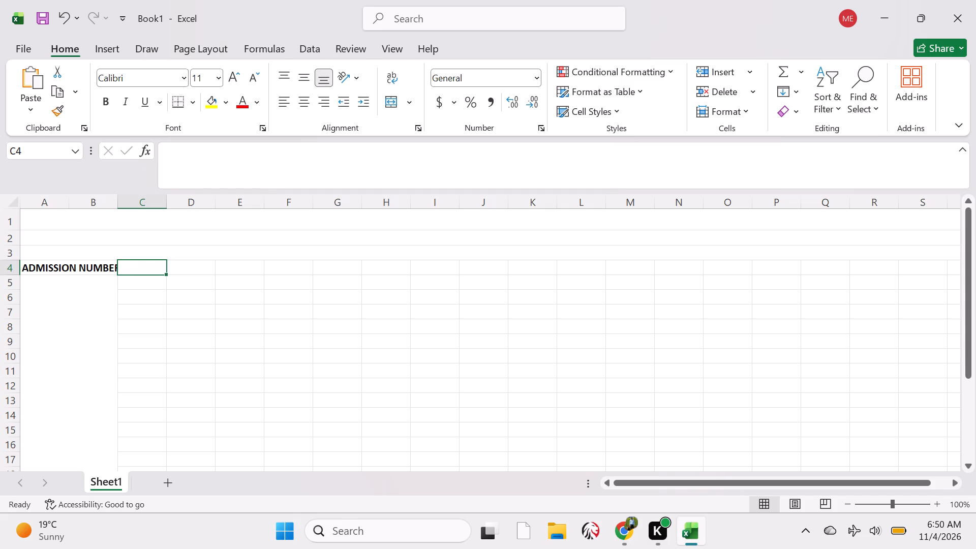
pyautogui.moveTo(118, 288); pyautogui.dragTo(127, 273)
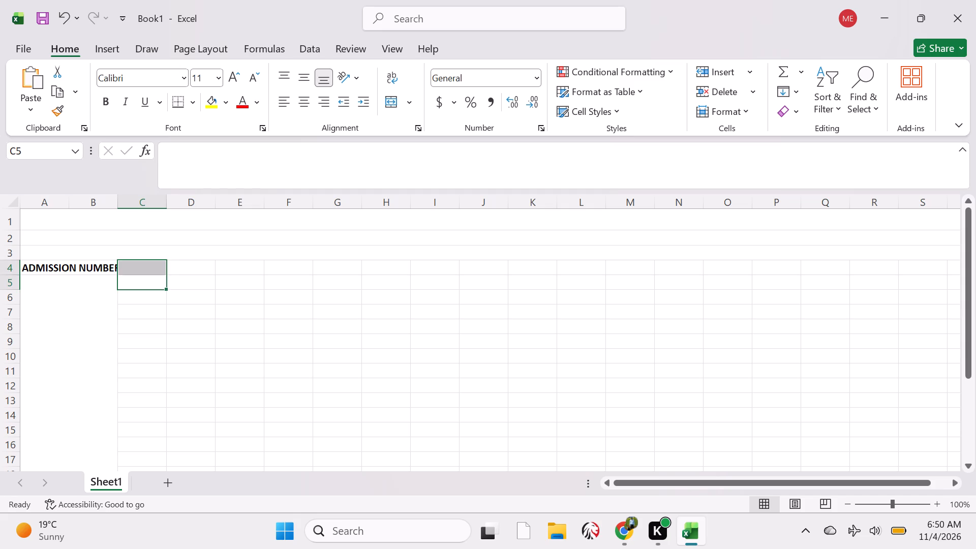
pyautogui.click(131, 264)
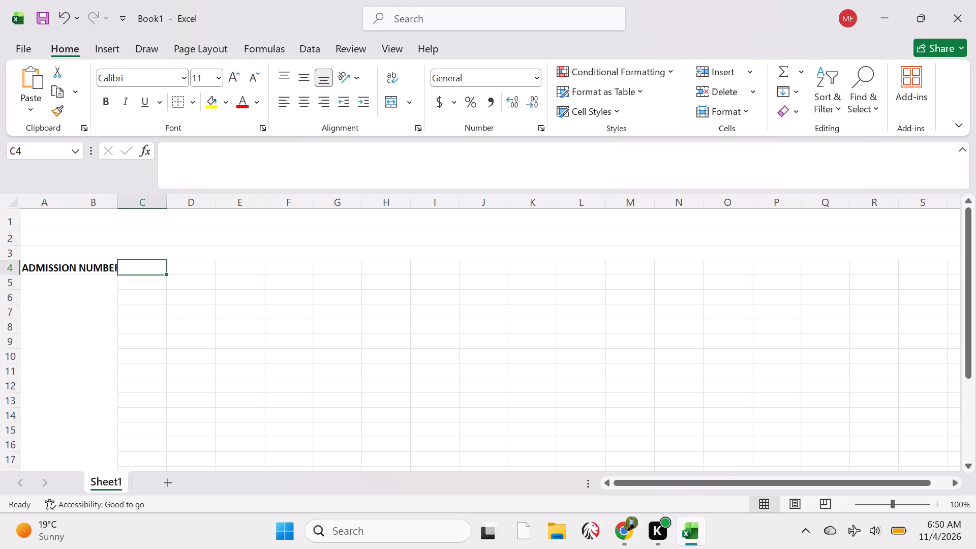
pyautogui.click(166, 265)
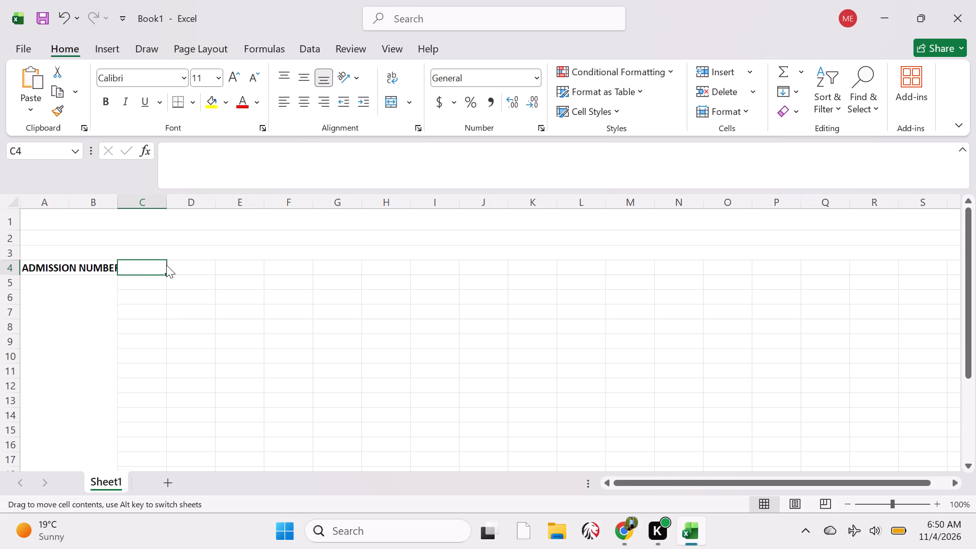
pyautogui.click(144, 265)
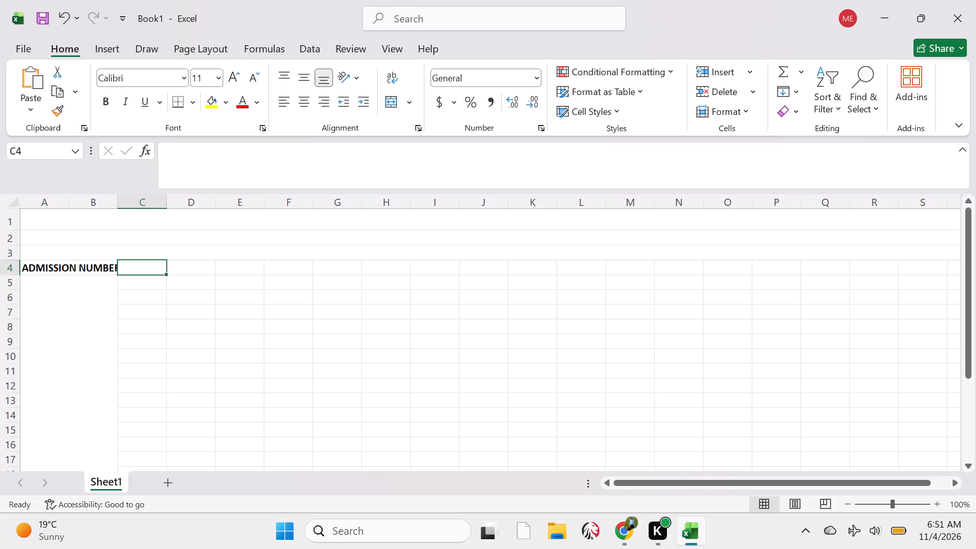
pyautogui.click(105, 101)
# Enter the column header "STUDENTS NAME" in cell C4.
pyautogui.moveTo(145, 276); pyautogui.dragTo(144, 265)
pyautogui.click(144, 265)
pyautogui.write('ST')
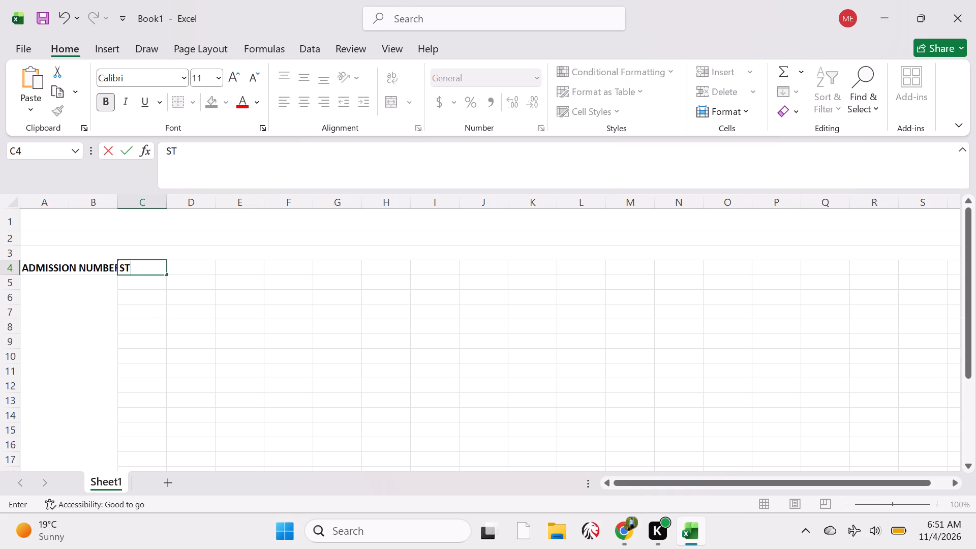
pyautogui.write('UDENTS NAM')
pyautogui.press('e')
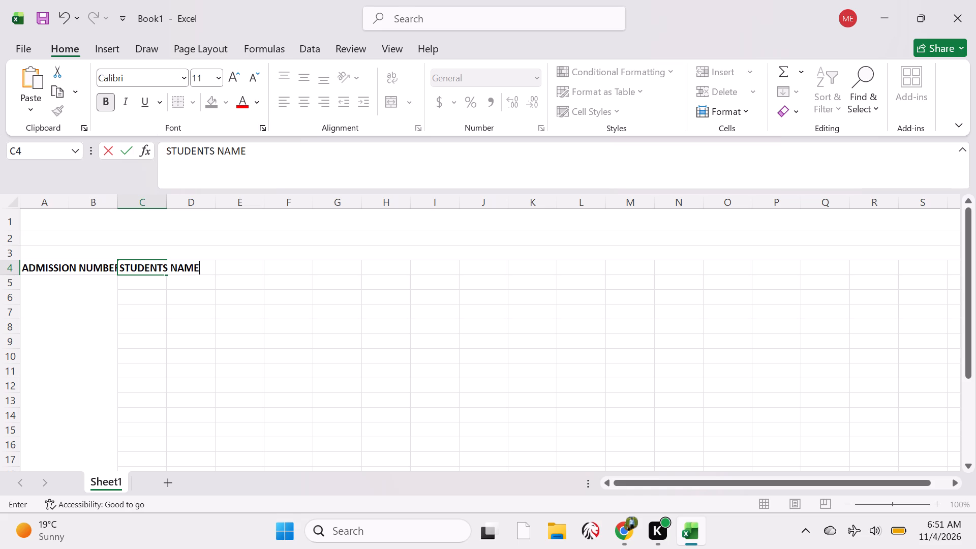
pyautogui.click(162, 265)
pyautogui.moveTo(210, 268); pyautogui.dragTo(148, 270)
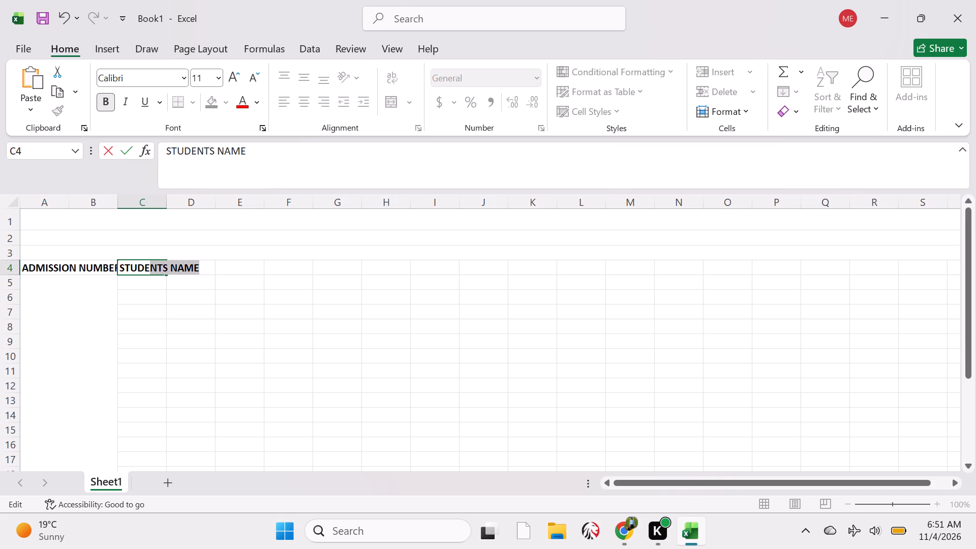
pyautogui.moveTo(148, 270); pyautogui.dragTo(128, 319)
pyautogui.moveTo(128, 319); pyautogui.dragTo(169, 360)
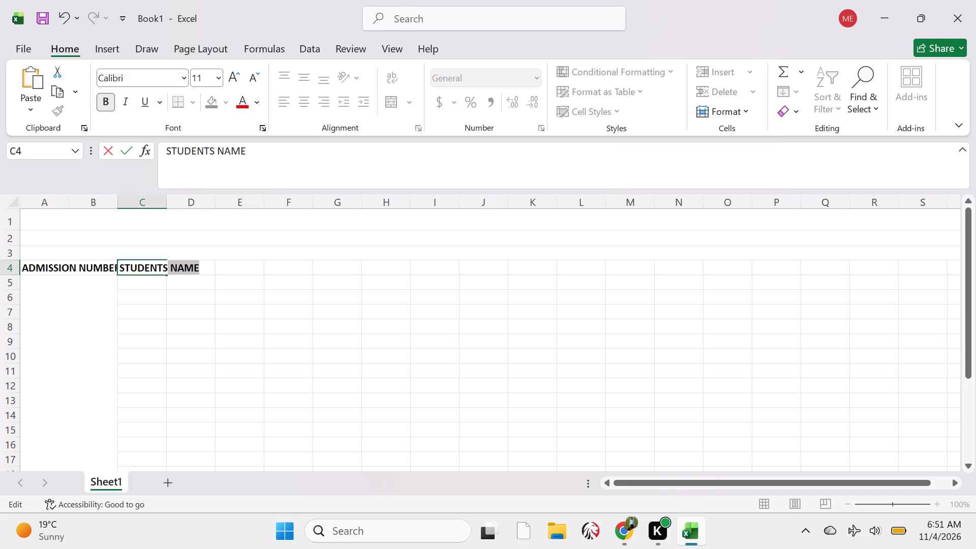
pyautogui.moveTo(169, 360); pyautogui.dragTo(189, 310)
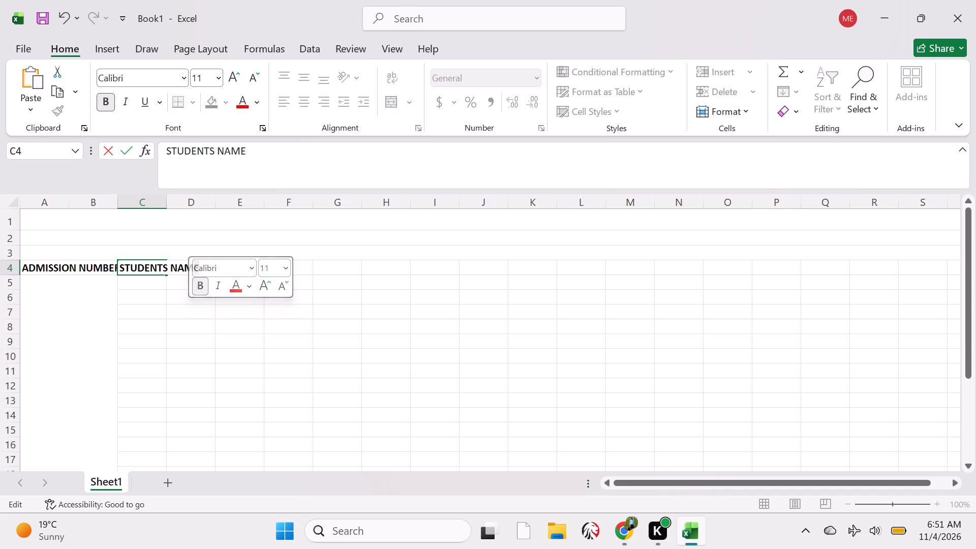
pyautogui.click(218, 325)
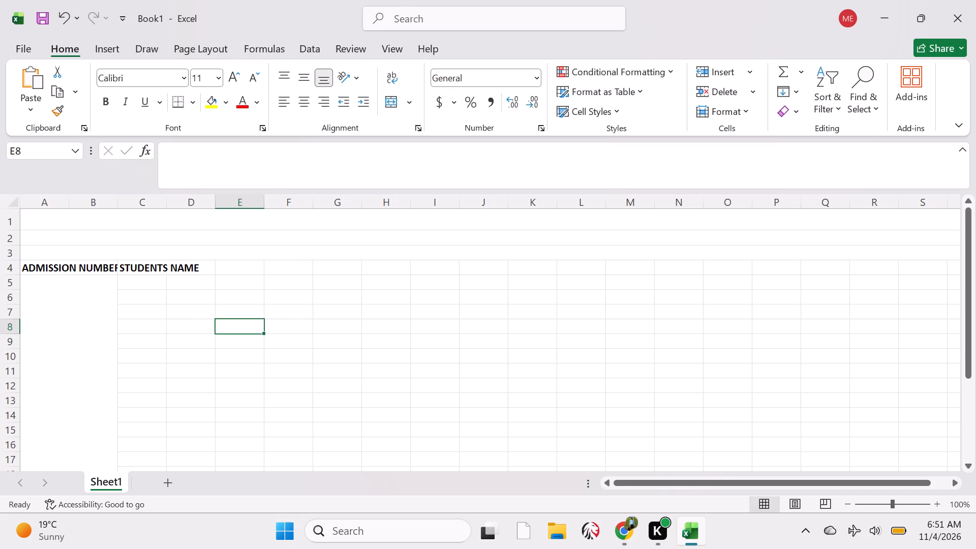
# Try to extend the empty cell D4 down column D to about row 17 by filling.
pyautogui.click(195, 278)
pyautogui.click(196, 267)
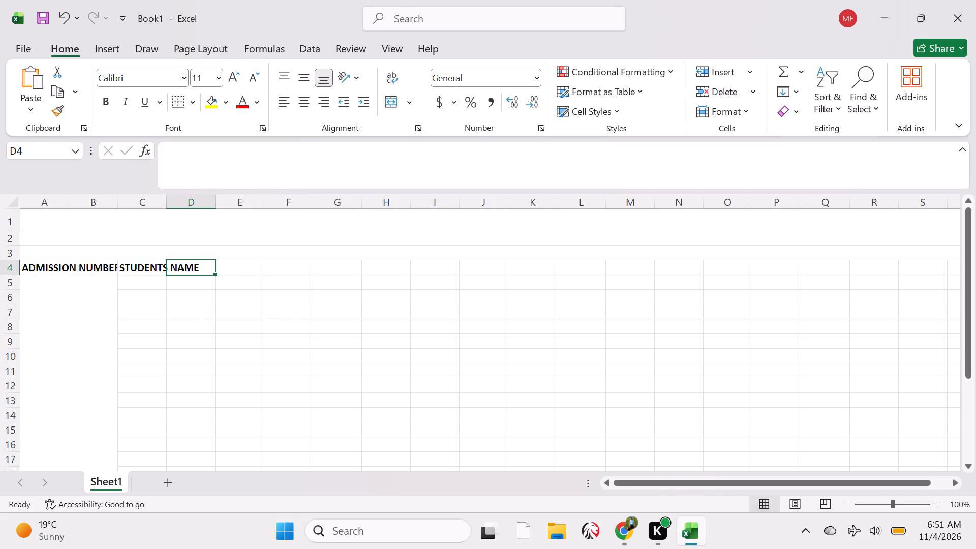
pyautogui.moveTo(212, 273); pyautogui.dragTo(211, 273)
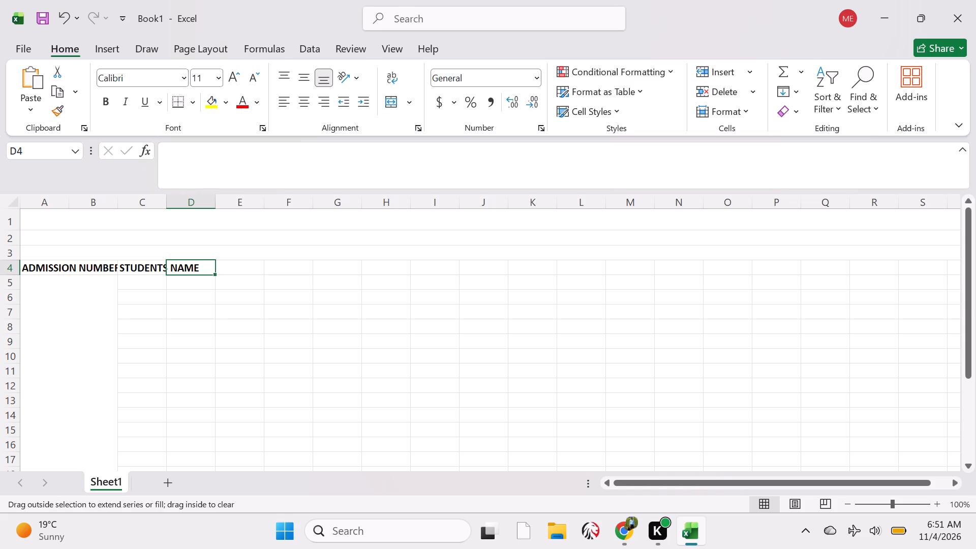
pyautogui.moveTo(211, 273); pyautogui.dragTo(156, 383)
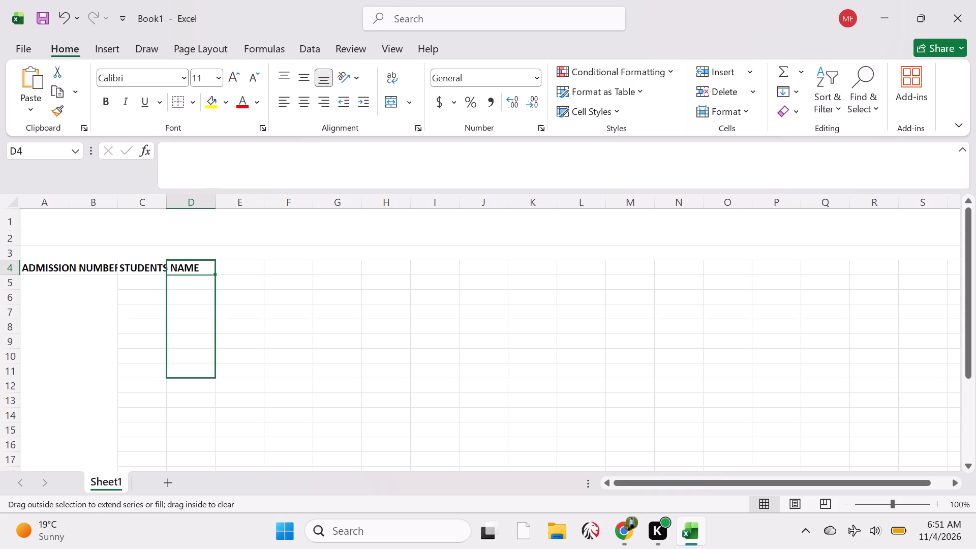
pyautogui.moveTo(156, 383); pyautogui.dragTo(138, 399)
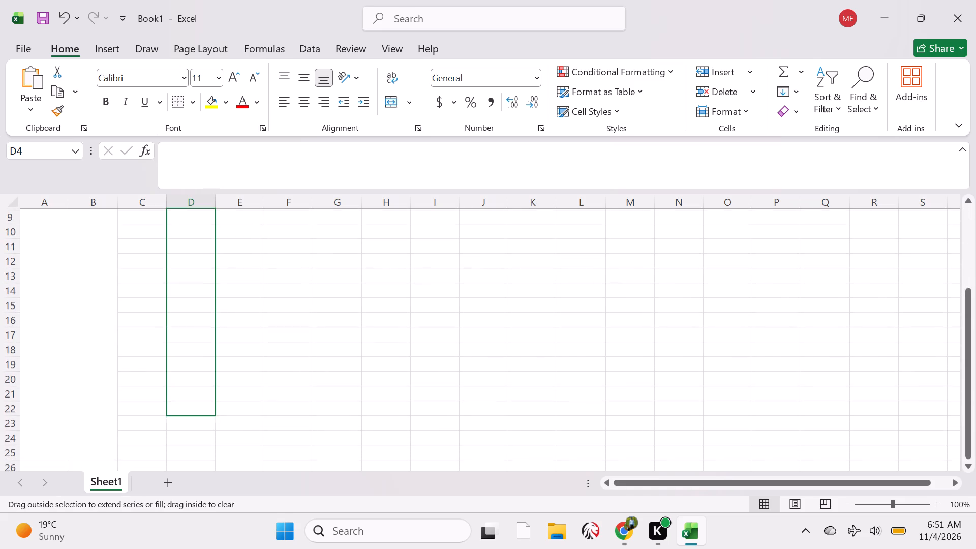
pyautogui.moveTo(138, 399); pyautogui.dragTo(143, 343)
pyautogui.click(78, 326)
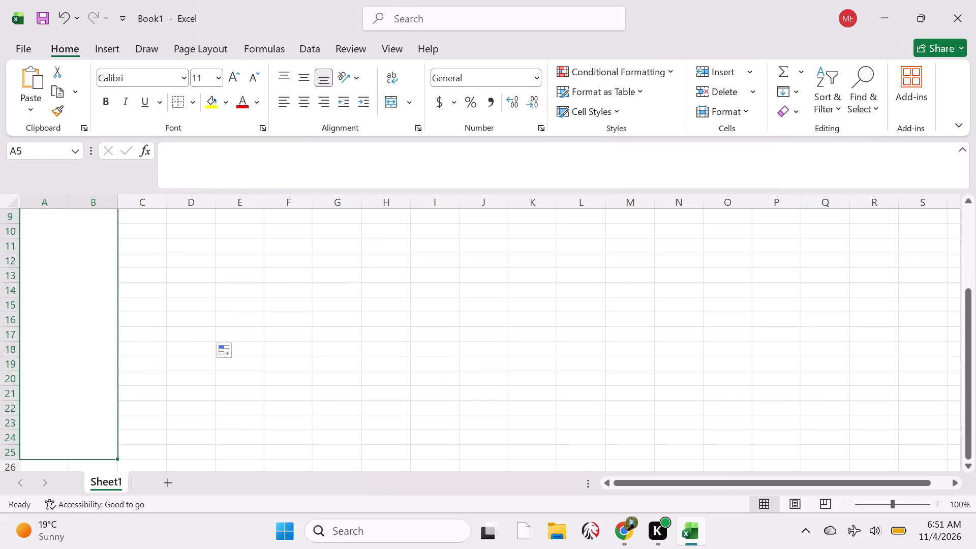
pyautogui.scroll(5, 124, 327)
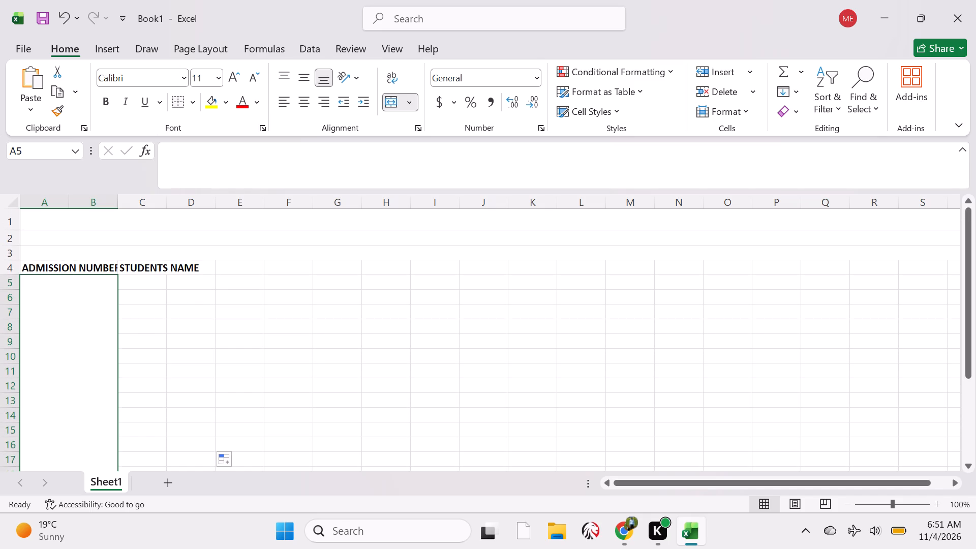
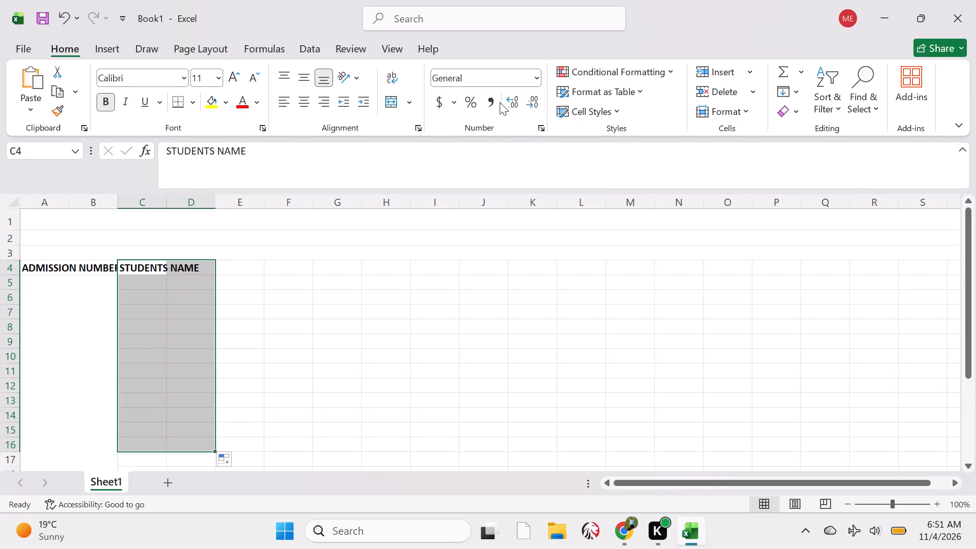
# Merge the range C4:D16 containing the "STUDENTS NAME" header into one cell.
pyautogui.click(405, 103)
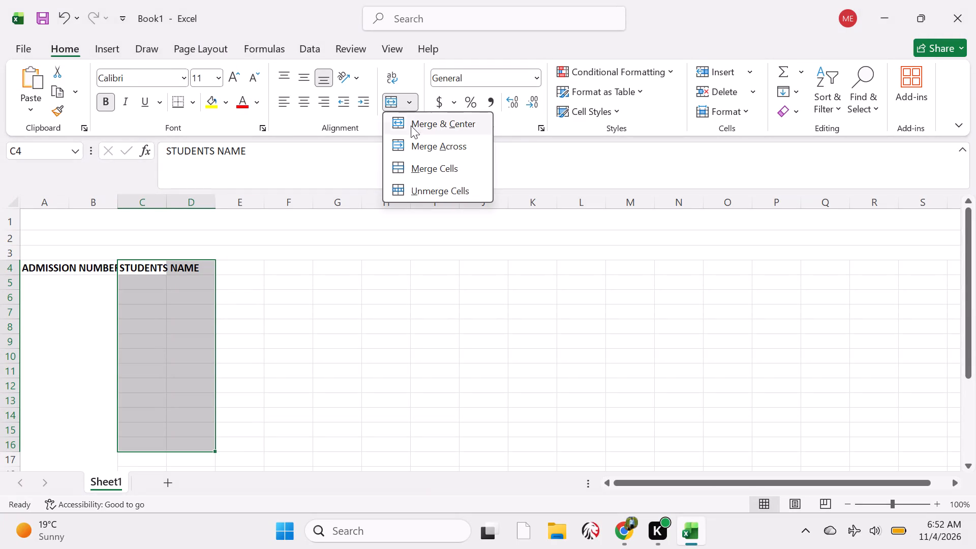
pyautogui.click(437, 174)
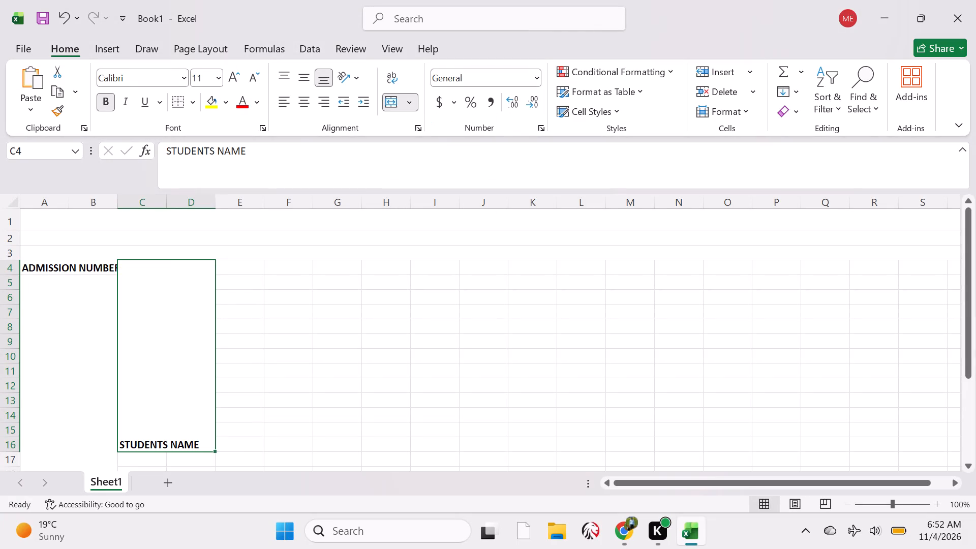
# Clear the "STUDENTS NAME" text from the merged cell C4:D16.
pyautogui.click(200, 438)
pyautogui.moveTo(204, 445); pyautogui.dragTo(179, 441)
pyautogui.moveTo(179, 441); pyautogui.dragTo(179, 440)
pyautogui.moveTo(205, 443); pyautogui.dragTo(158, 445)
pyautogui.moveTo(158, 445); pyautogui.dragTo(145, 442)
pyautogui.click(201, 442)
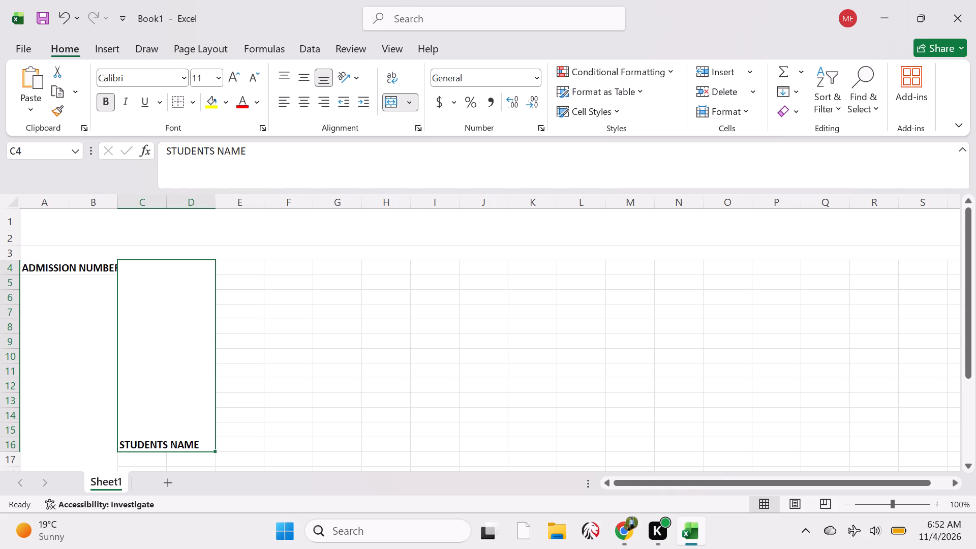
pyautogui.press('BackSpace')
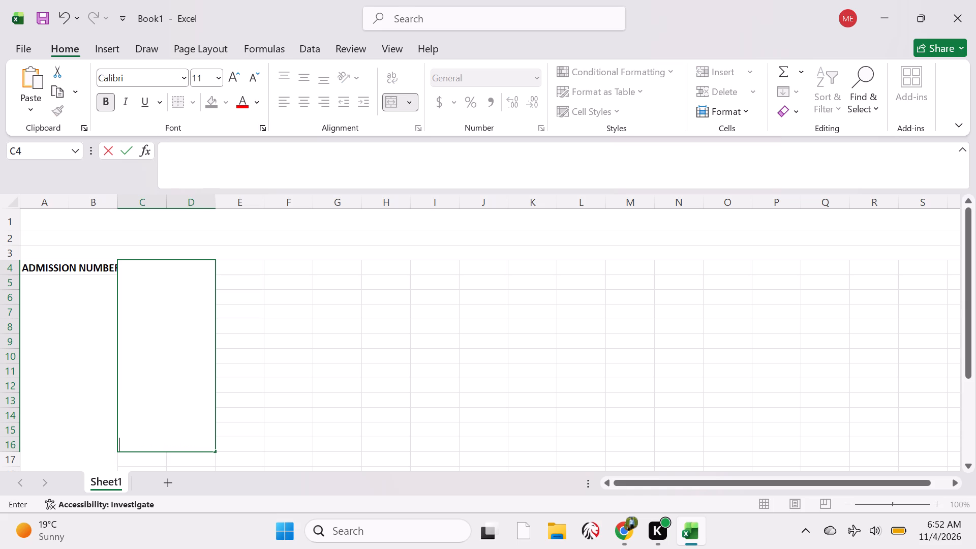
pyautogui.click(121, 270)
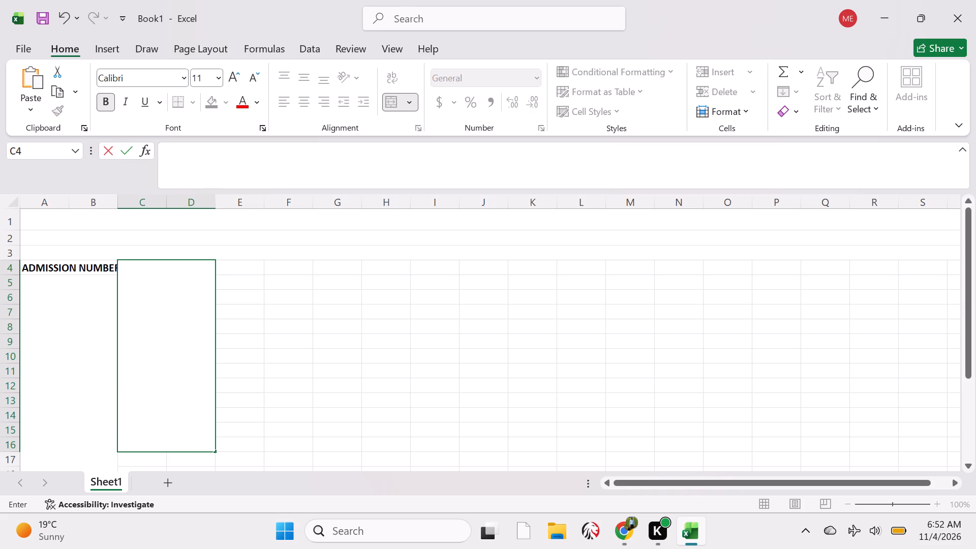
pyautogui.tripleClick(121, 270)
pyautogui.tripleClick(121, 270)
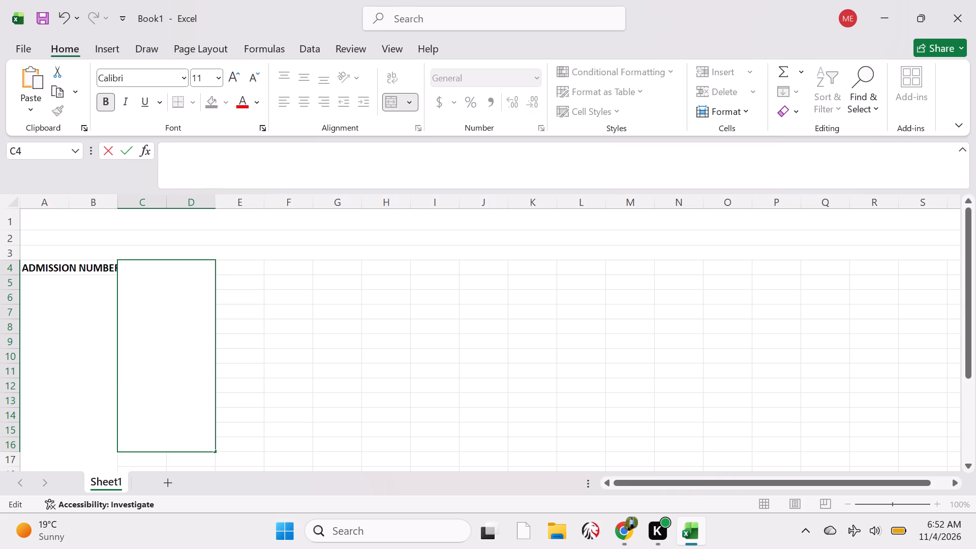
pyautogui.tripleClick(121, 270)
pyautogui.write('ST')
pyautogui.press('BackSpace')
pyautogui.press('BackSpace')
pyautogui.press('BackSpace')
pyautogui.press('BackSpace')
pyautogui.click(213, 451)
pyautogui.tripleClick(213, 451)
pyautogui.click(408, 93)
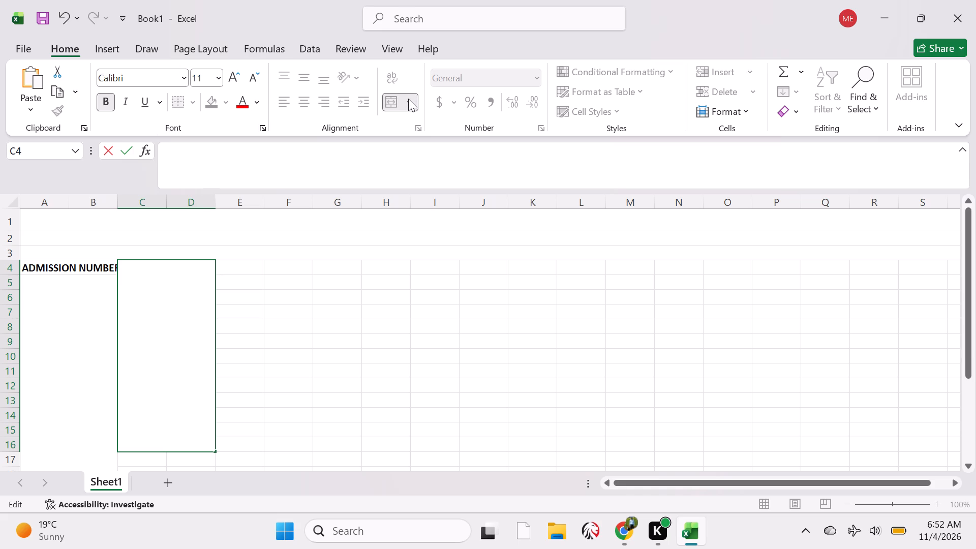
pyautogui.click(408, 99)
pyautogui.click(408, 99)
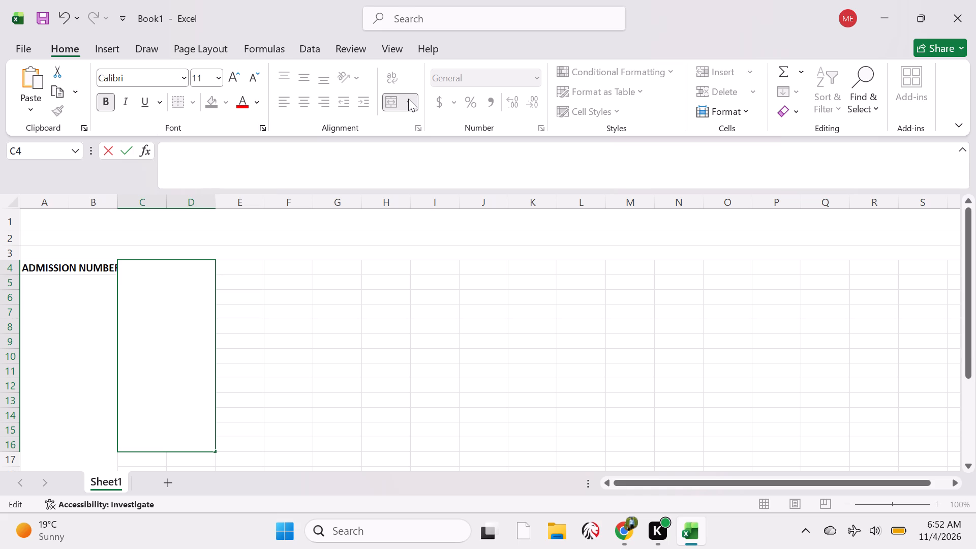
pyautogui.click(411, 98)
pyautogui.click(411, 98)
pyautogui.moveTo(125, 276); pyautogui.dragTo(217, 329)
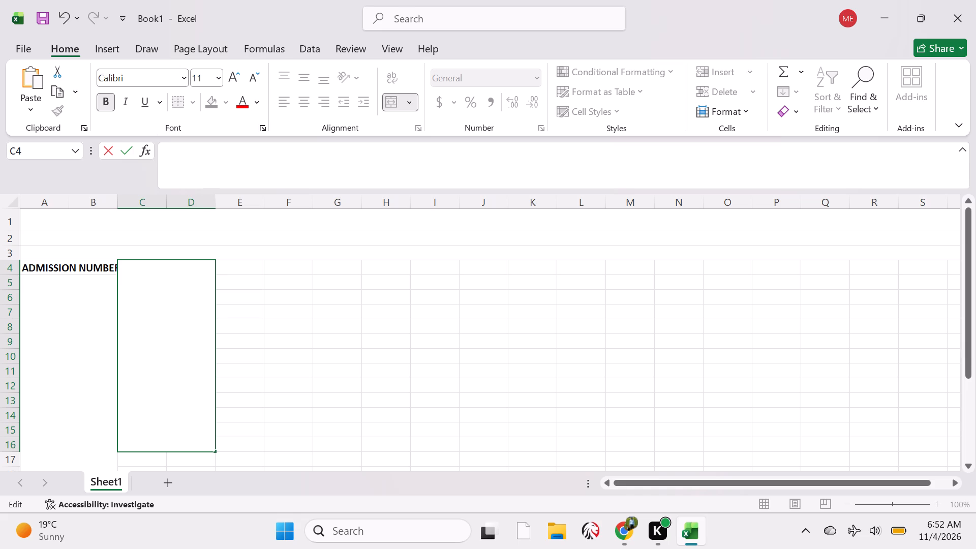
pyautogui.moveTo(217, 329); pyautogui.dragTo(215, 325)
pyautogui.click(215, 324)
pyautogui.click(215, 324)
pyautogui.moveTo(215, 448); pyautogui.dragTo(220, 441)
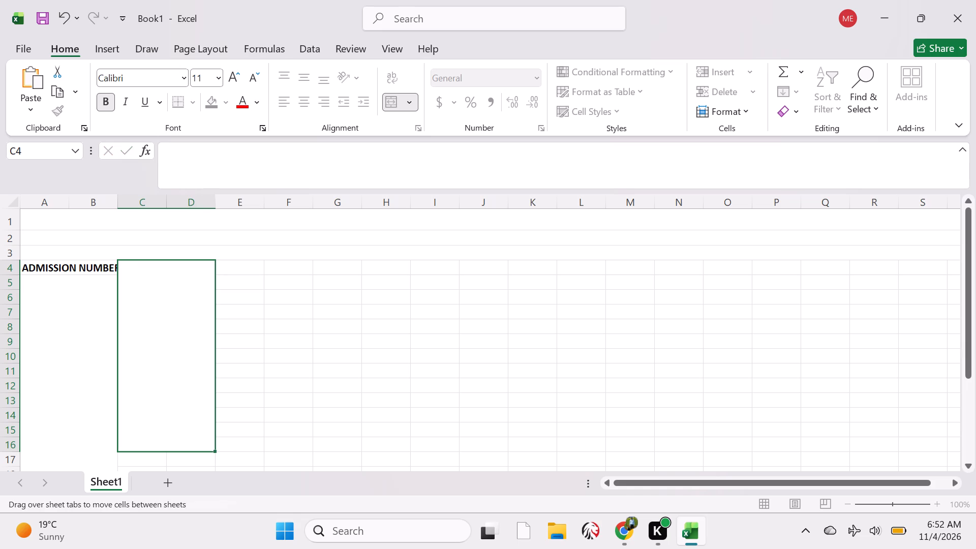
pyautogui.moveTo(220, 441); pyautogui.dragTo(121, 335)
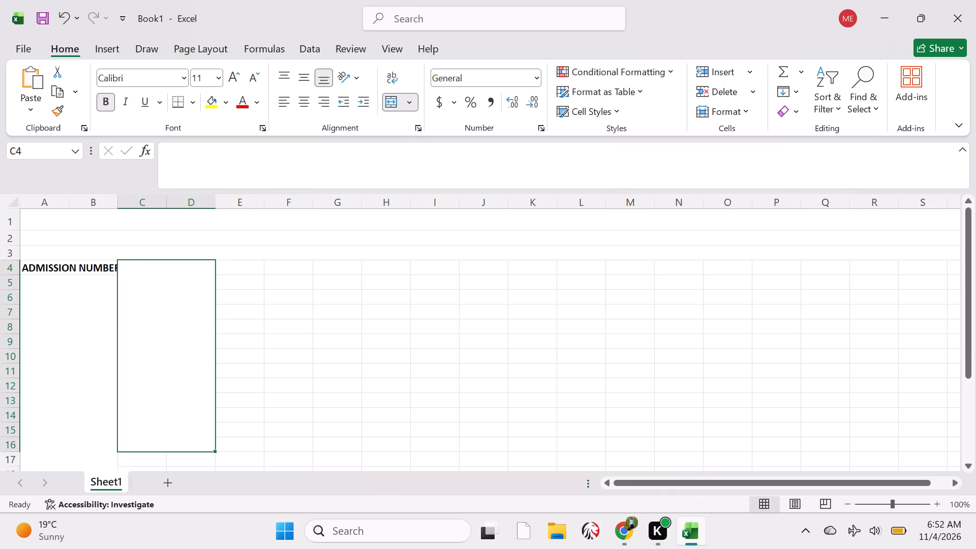
# Create a new blank workbook to restart the report.
pyautogui.click(23, 44)
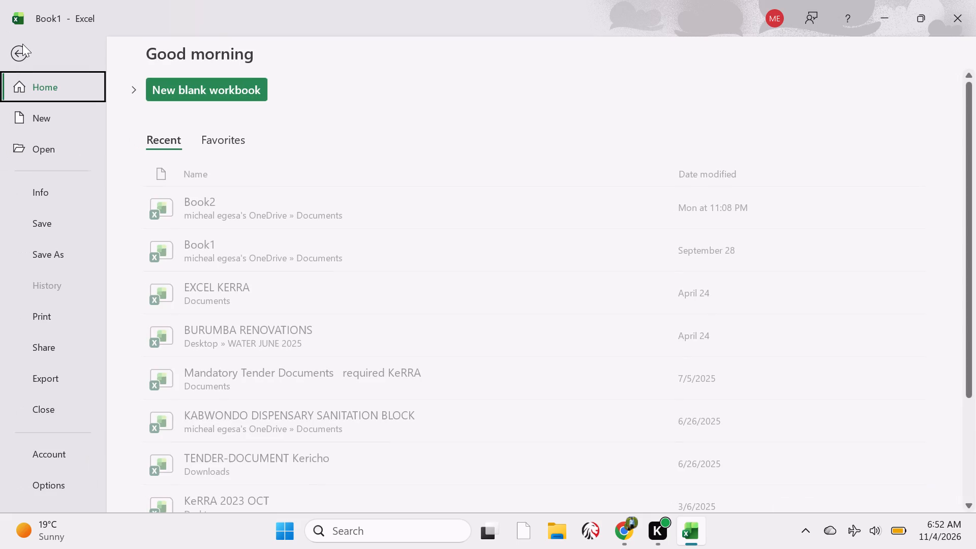
pyautogui.click(29, 117)
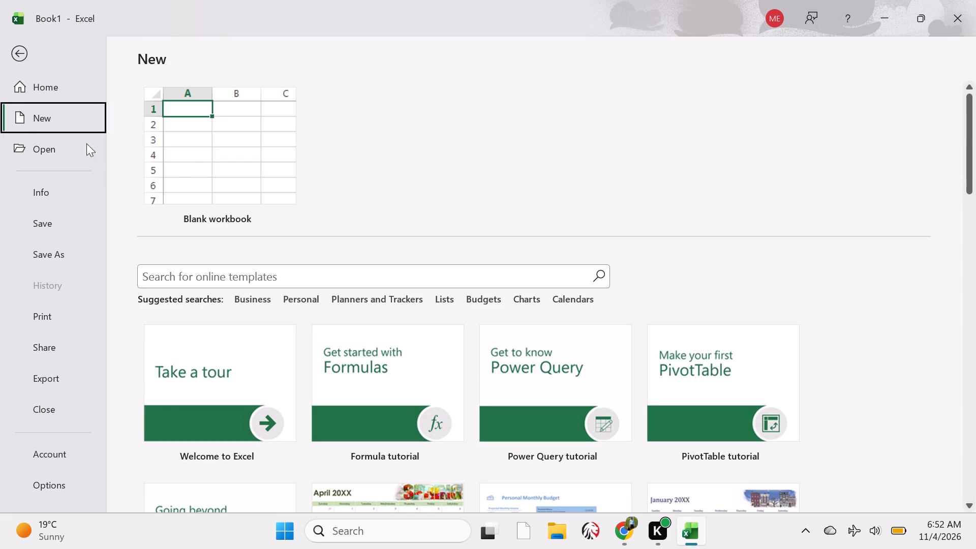
pyautogui.click(187, 162)
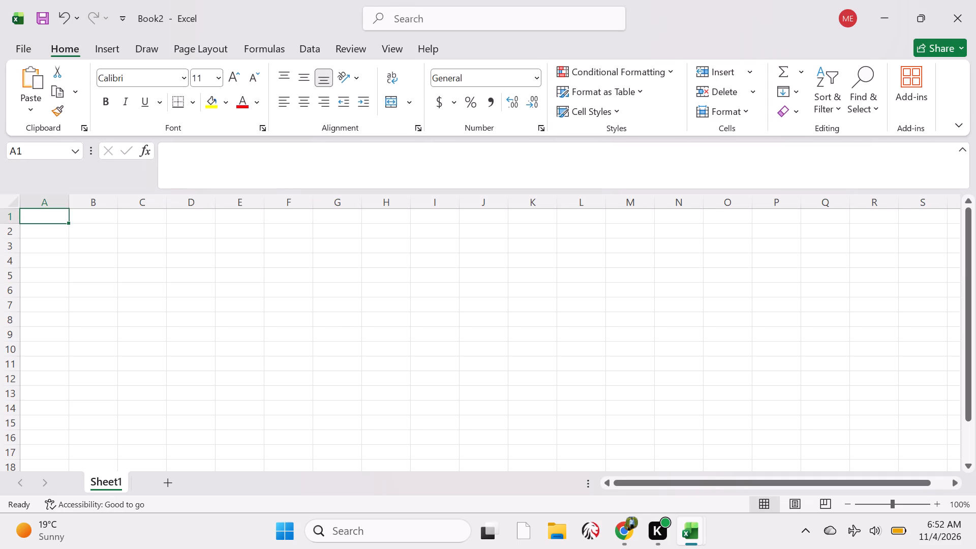
# Merge and center the whole of row 1 for the report heading.
pyautogui.click(9, 222)
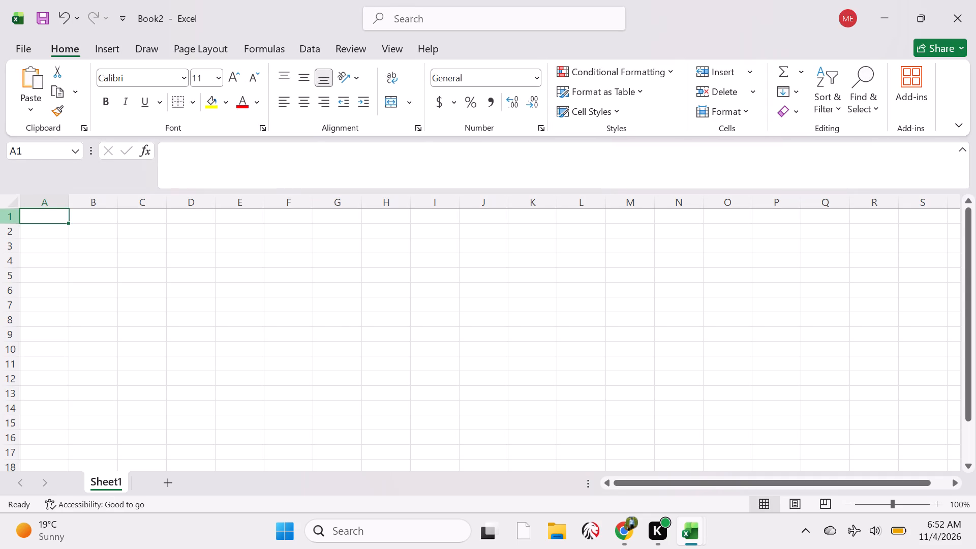
pyautogui.click(10, 217)
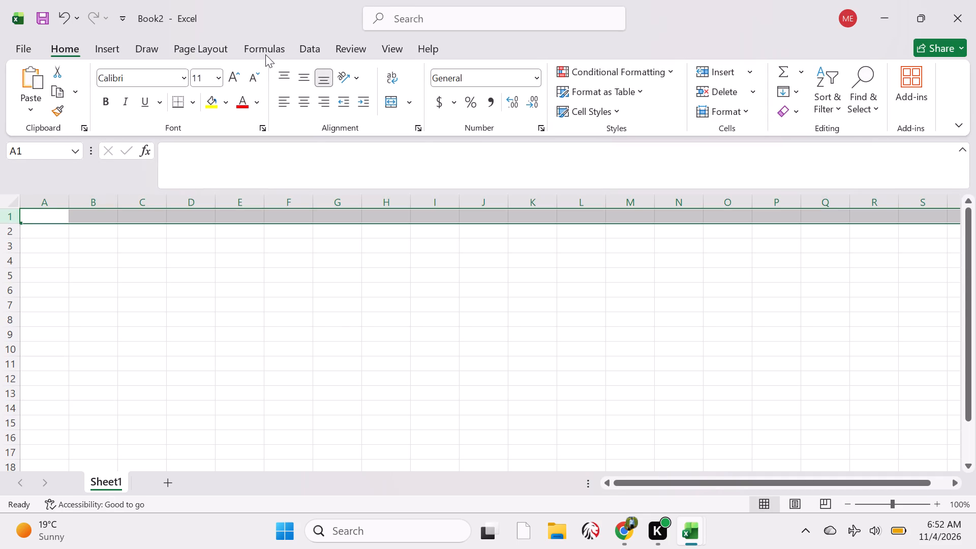
pyautogui.click(412, 102)
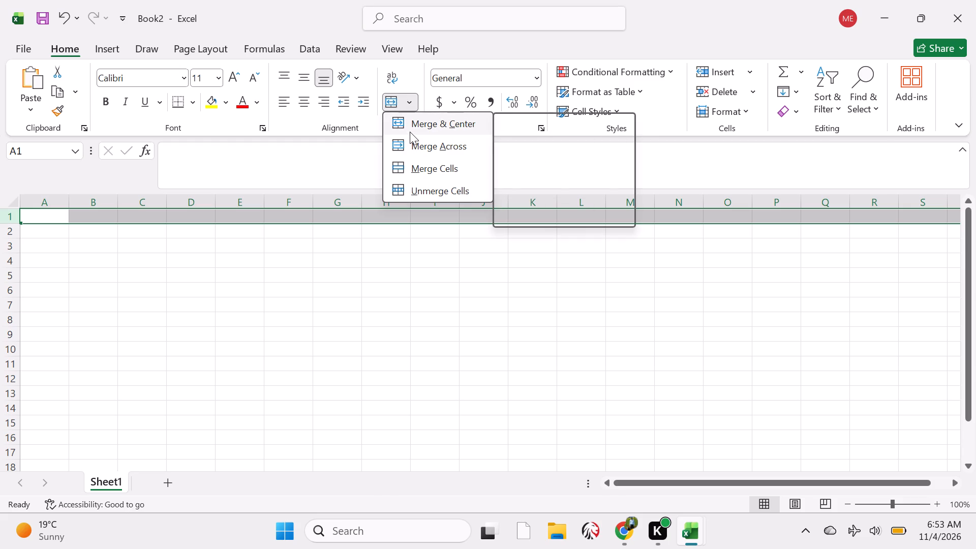
pyautogui.click(410, 132)
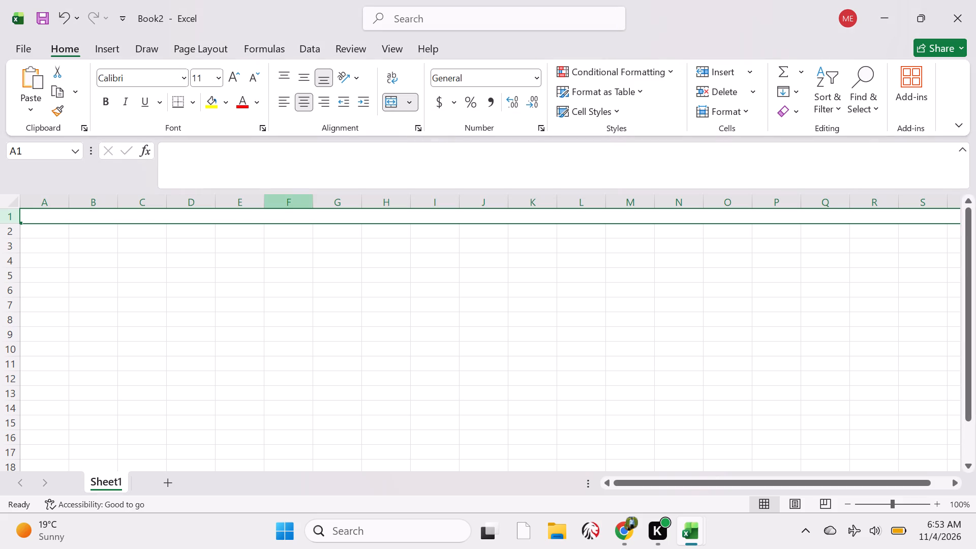
# Enter the heading "DEITY ACADEMY" in the merged row 1.
pyautogui.click(266, 214)
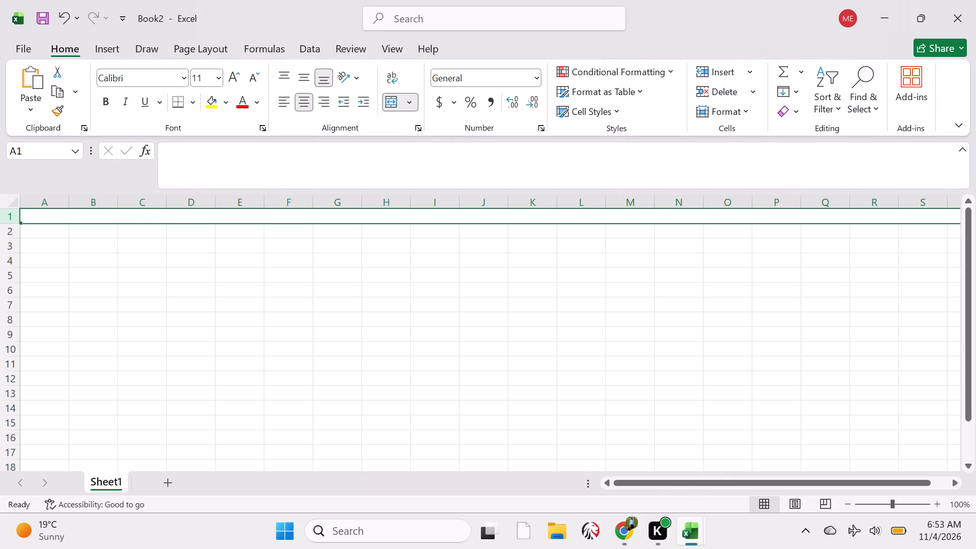
pyautogui.write('DEITY')
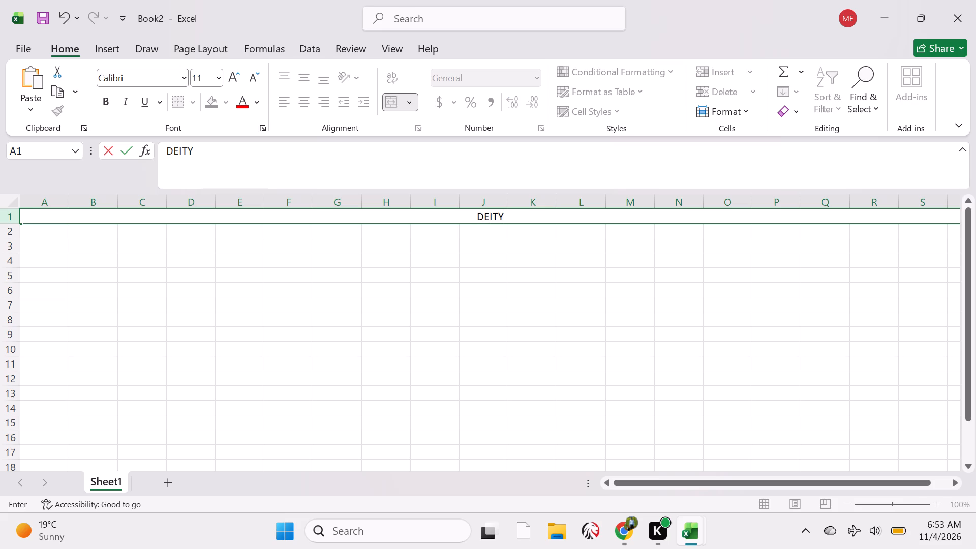
pyautogui.press('space')
pyautogui.write('ACADEM')
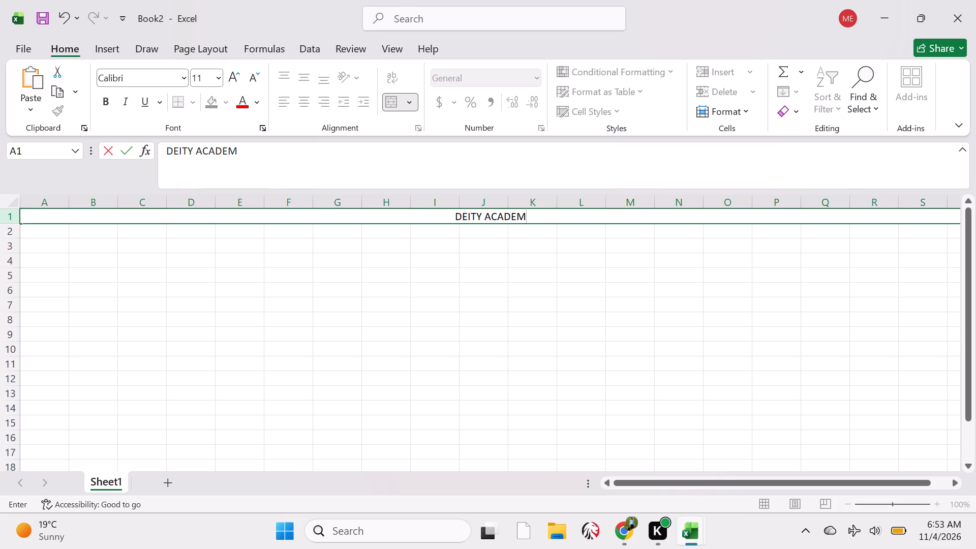
pyautogui.press('u')
pyautogui.press('BackSpace')
pyautogui.press('y')
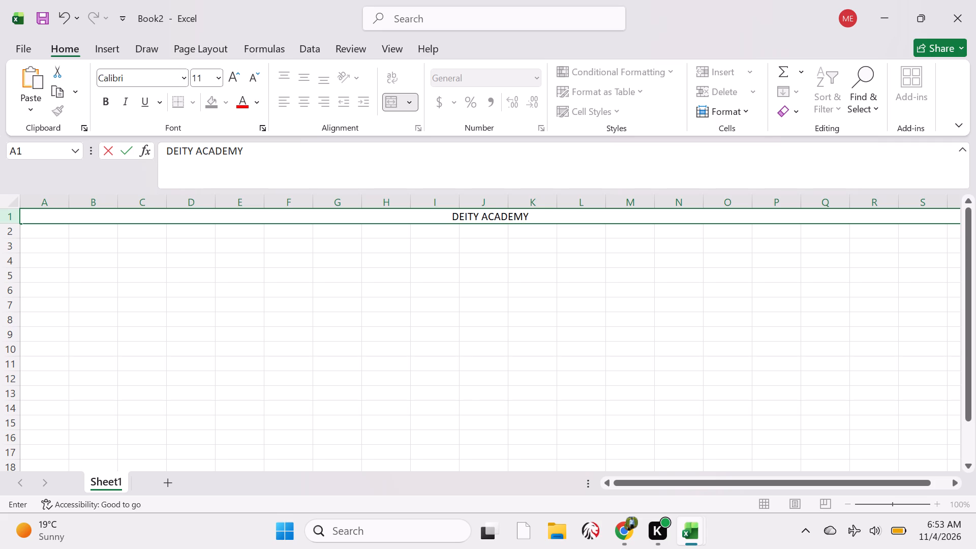
# Apply bold formatting to the "DEITY ACADEMY" heading text in row 1.
pyautogui.click(532, 218)
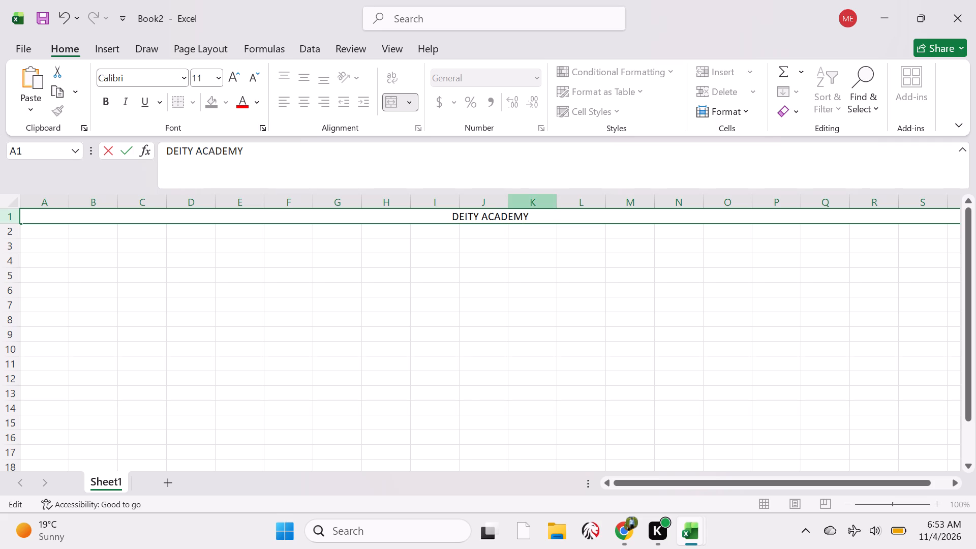
pyautogui.moveTo(529, 221); pyautogui.dragTo(473, 221)
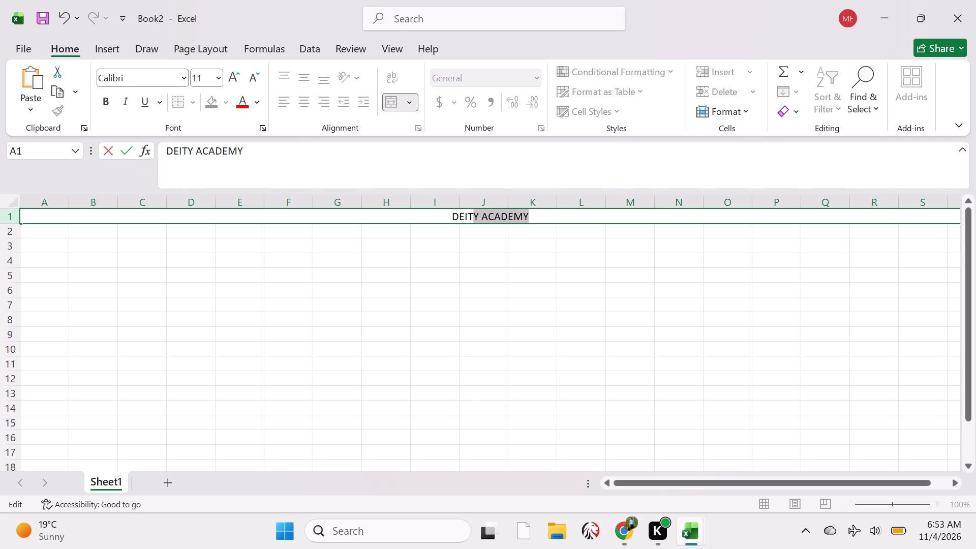
pyautogui.moveTo(473, 221); pyautogui.dragTo(446, 226)
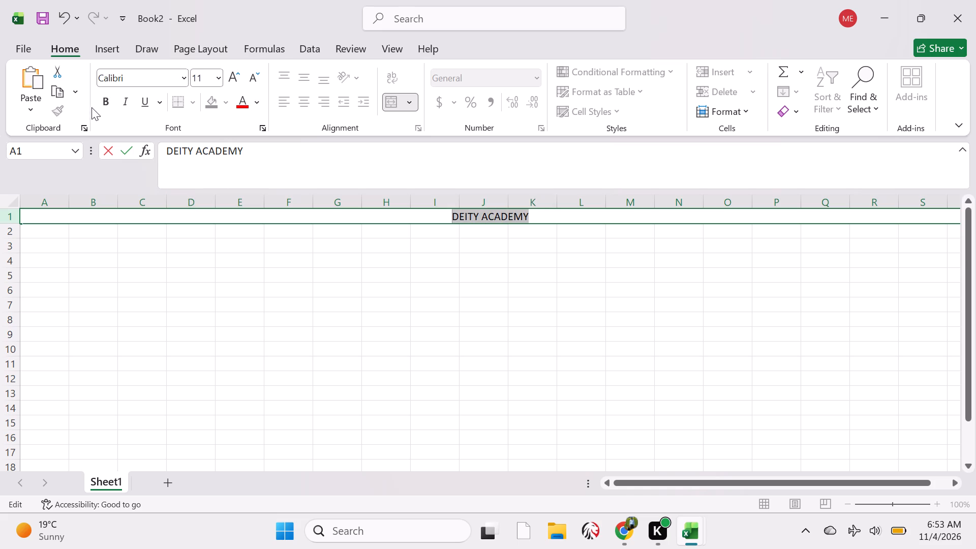
pyautogui.moveTo(111, 95); pyautogui.dragTo(101, 98)
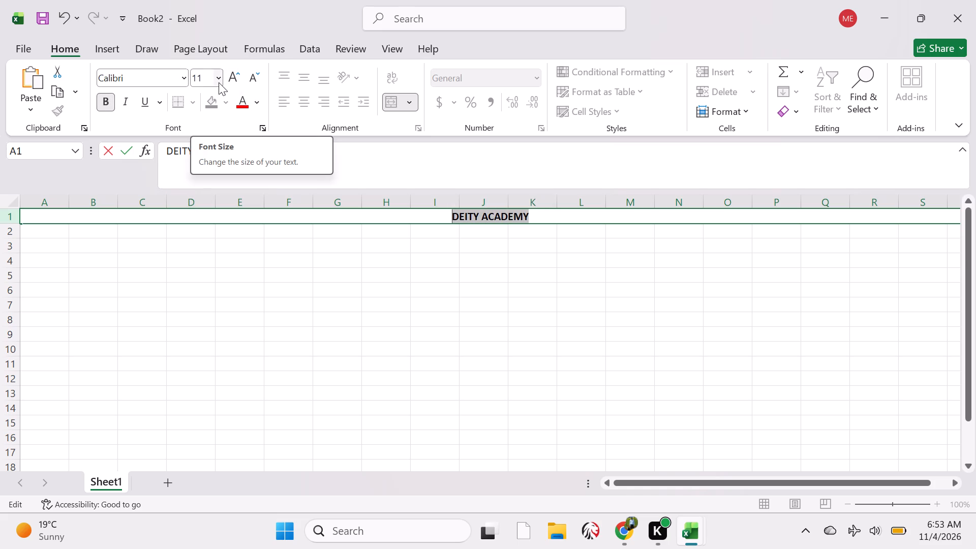
# Set the font size of the "DEITY ACADEMY" heading text in row 1 to 14.
pyautogui.click(217, 78)
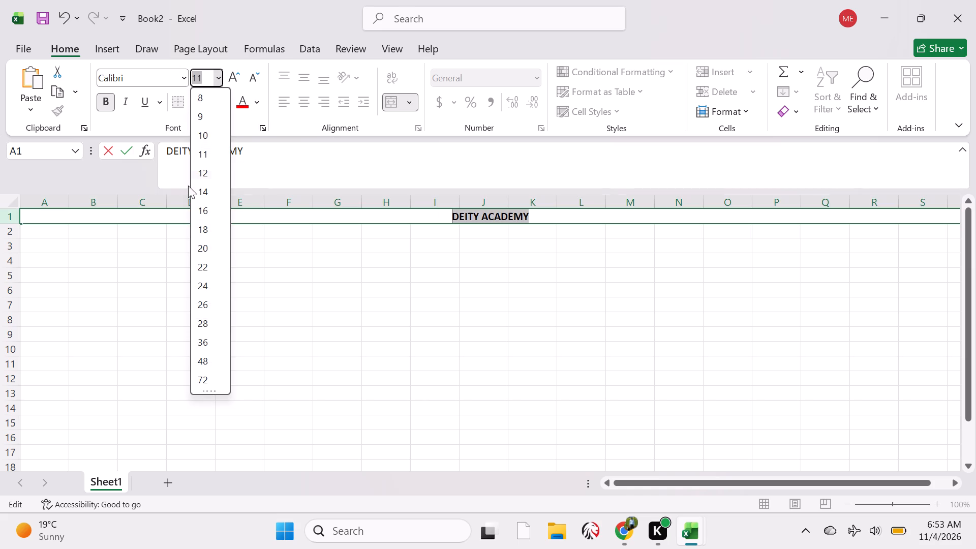
pyautogui.click(206, 192)
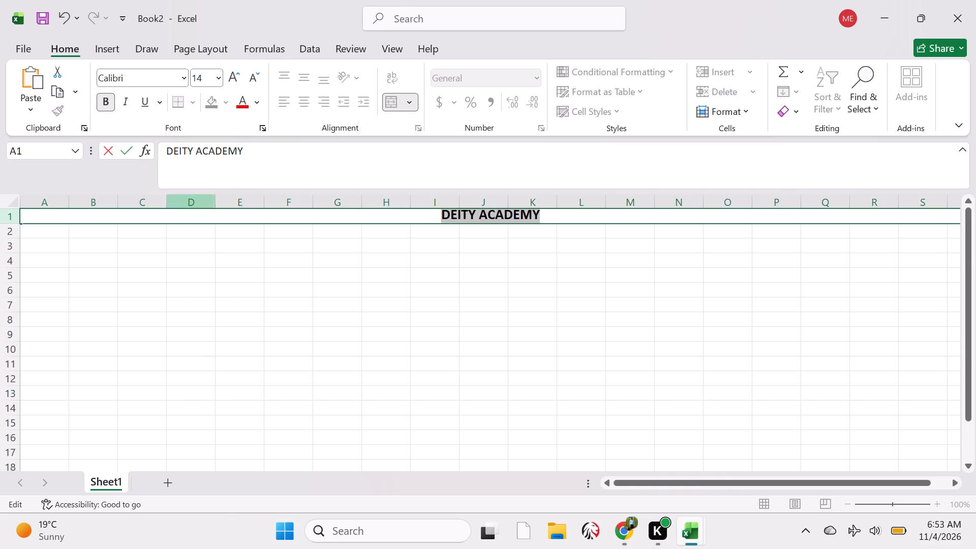
pyautogui.click(41, 234)
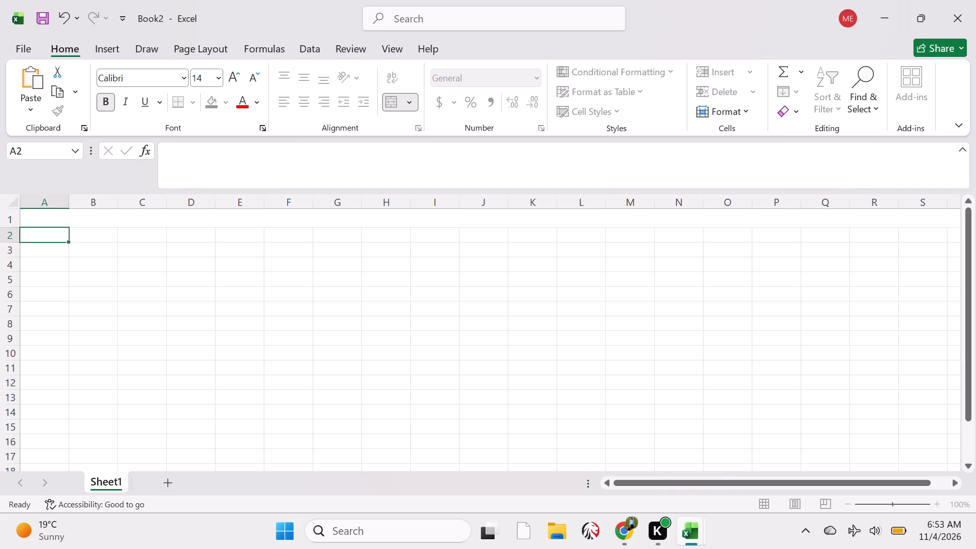
# Merge and center the whole of row 2 for the report subtitle.
pyautogui.click(10, 237)
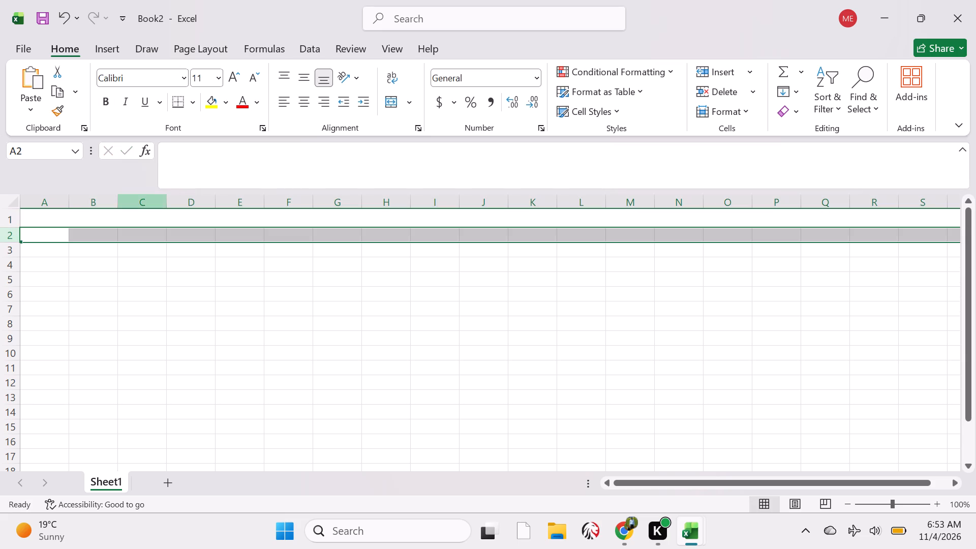
pyautogui.click(416, 109)
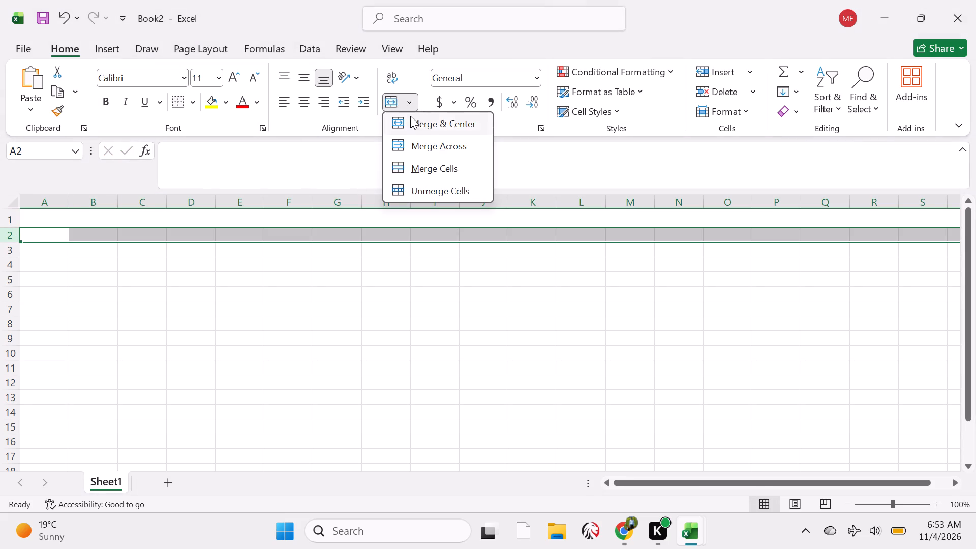
pyautogui.click(428, 115)
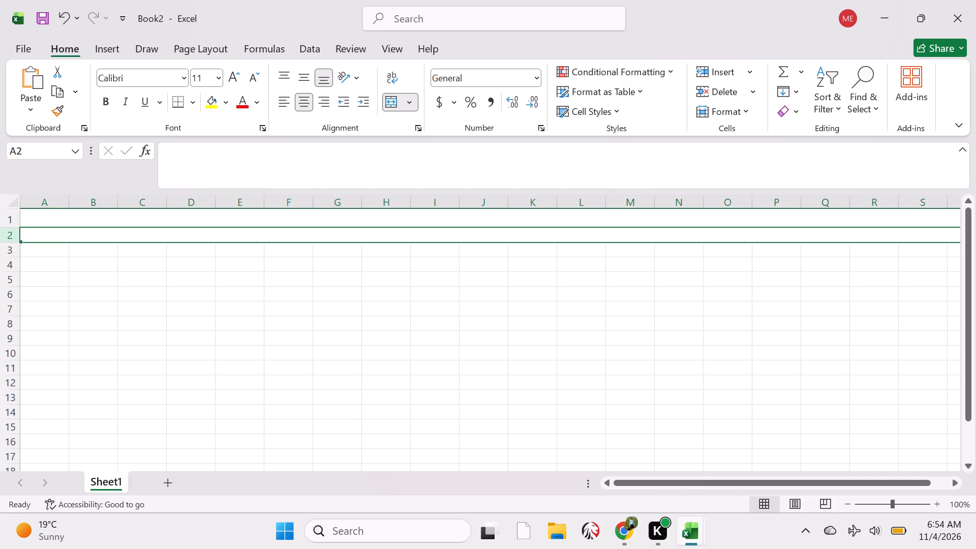
# Enter the subtitle "STUDENTS ACADEMIC PERFOMANCE REPORT" in the merged row 2, without a year.
pyautogui.click(312, 234)
pyautogui.press('s')
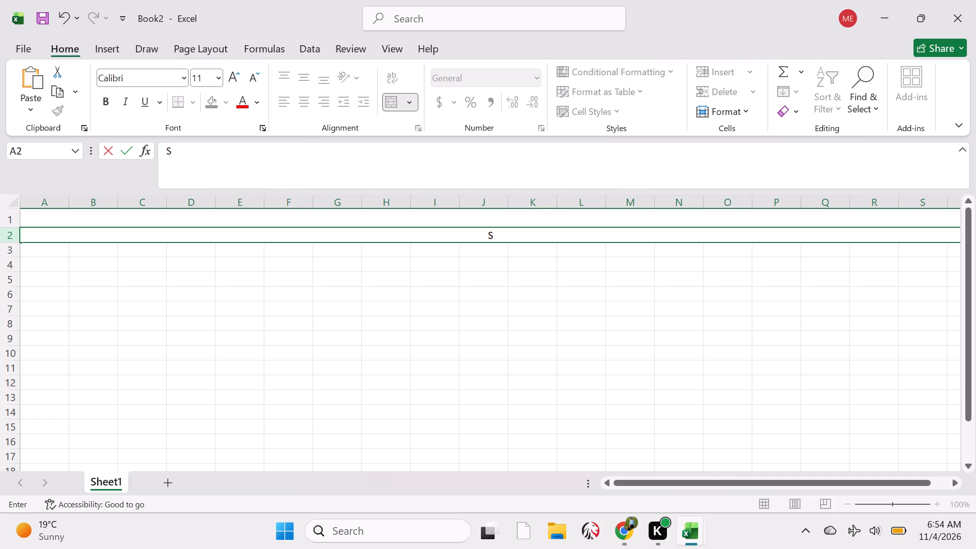
pyautogui.write('TU')
pyautogui.write('DEB')
pyautogui.press('BackSpace')
pyautogui.write('NTS')
pyautogui.press('space')
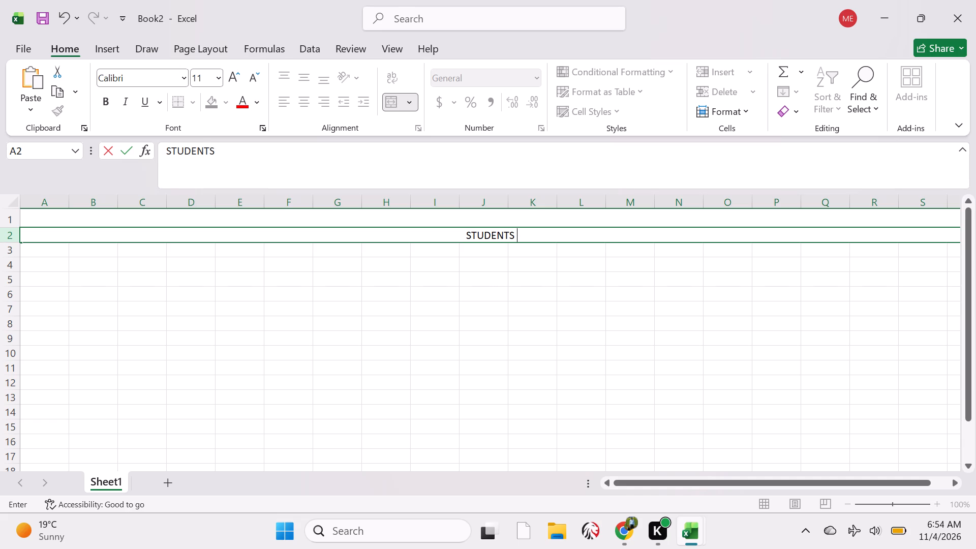
pyautogui.write('ACADEMIC PERFOMANCE')
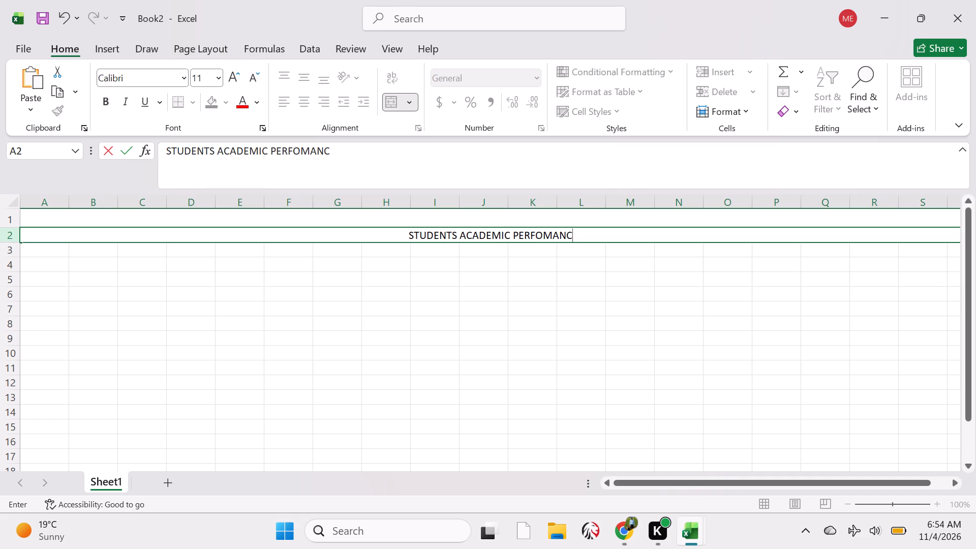
pyautogui.press('space')
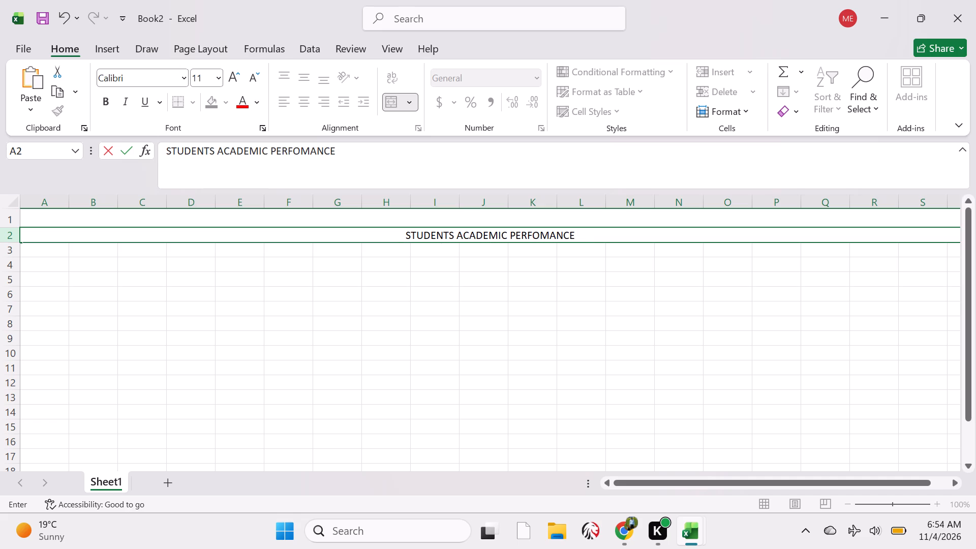
pyautogui.write('RE')
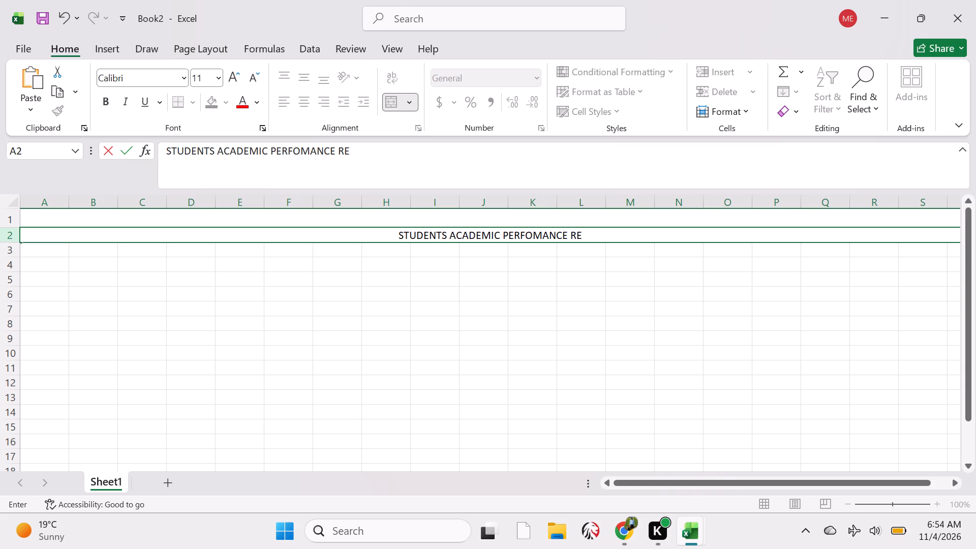
pyautogui.write('PORT')
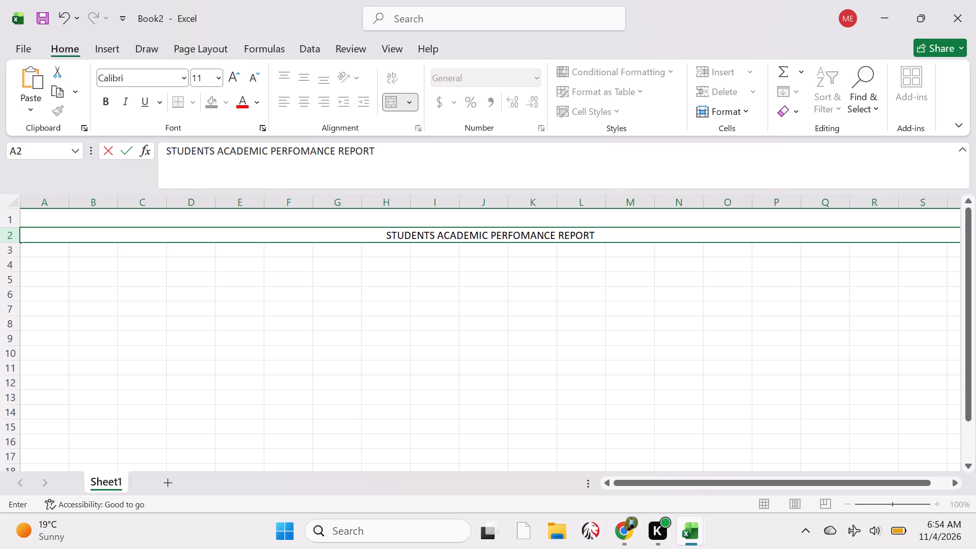
pyautogui.write('202')
pyautogui.press('6')
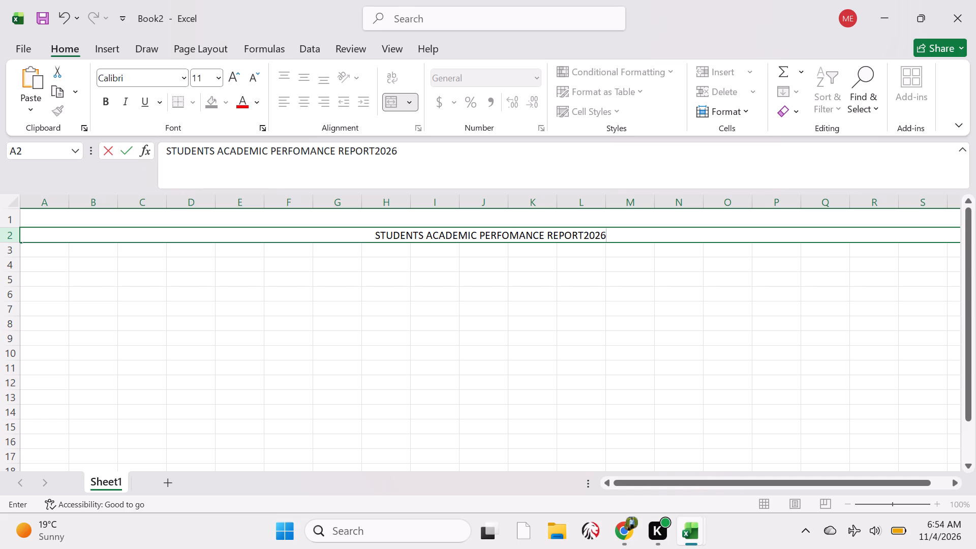
pyautogui.press('BackSpace')
pyautogui.press('BackSpace')
pyautogui.press('BackSpace')
pyautogui.press('BackSpace')
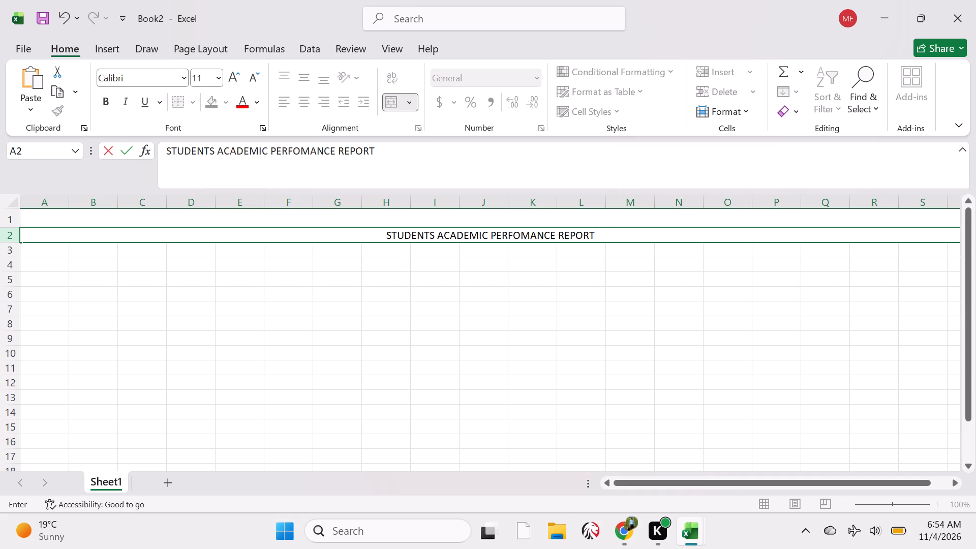
# Apply bold formatting to the whole "STUDENTS ACADEMIC PERFOMANCE REPORT" subtitle text in row 2.
pyautogui.moveTo(600, 236); pyautogui.dragTo(497, 243)
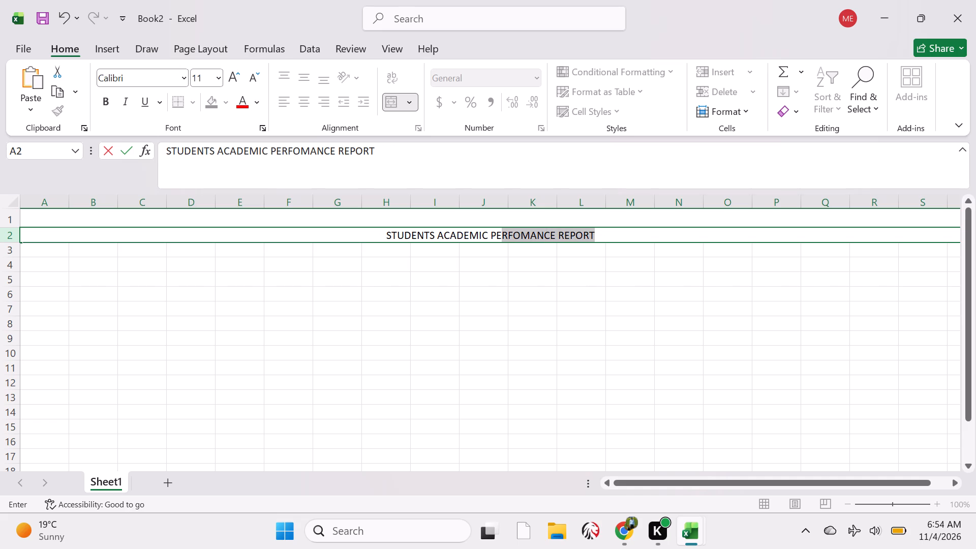
pyautogui.moveTo(497, 243); pyautogui.dragTo(384, 240)
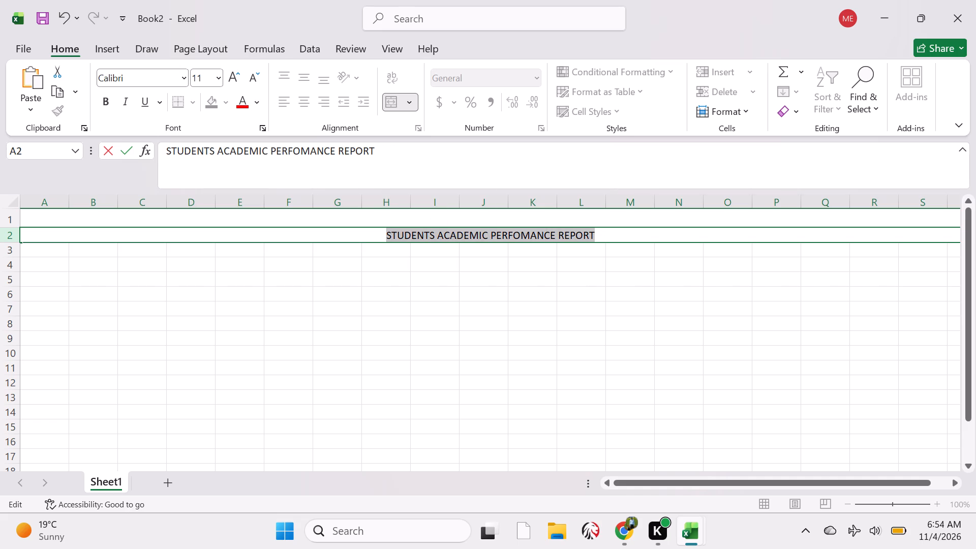
pyautogui.click(109, 104)
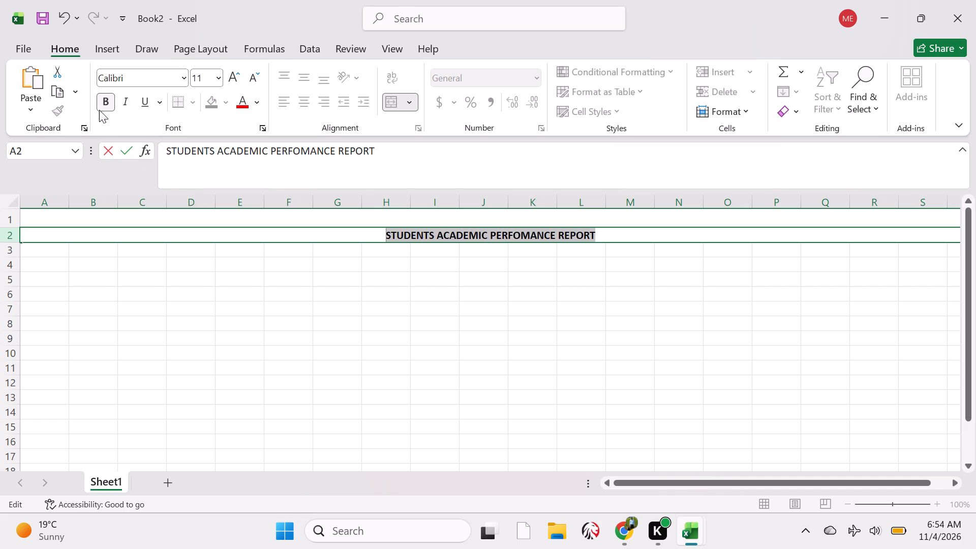
pyautogui.click(44, 253)
# Merge and center the whole of row 3 for the examination line.
pyautogui.click(15, 251)
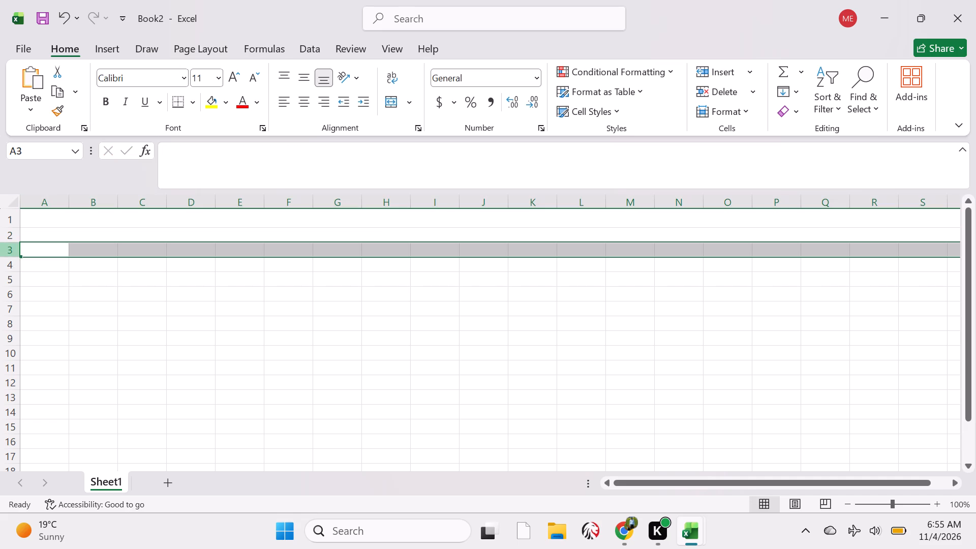
pyautogui.click(410, 102)
pyautogui.click(408, 123)
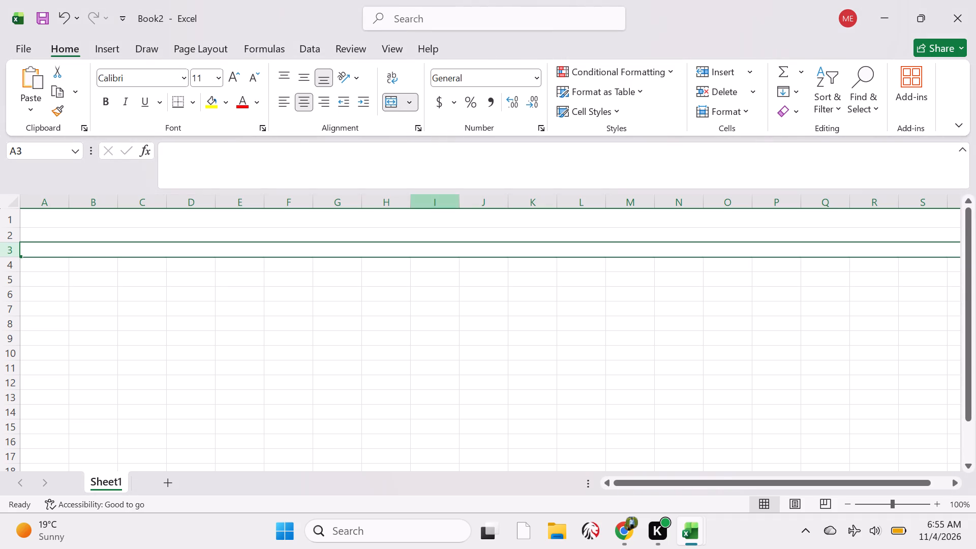
# Enter the line "END OF TERM EXAMINATION 2026" in the merged row 3.
pyautogui.click(355, 253)
pyautogui.write('END')
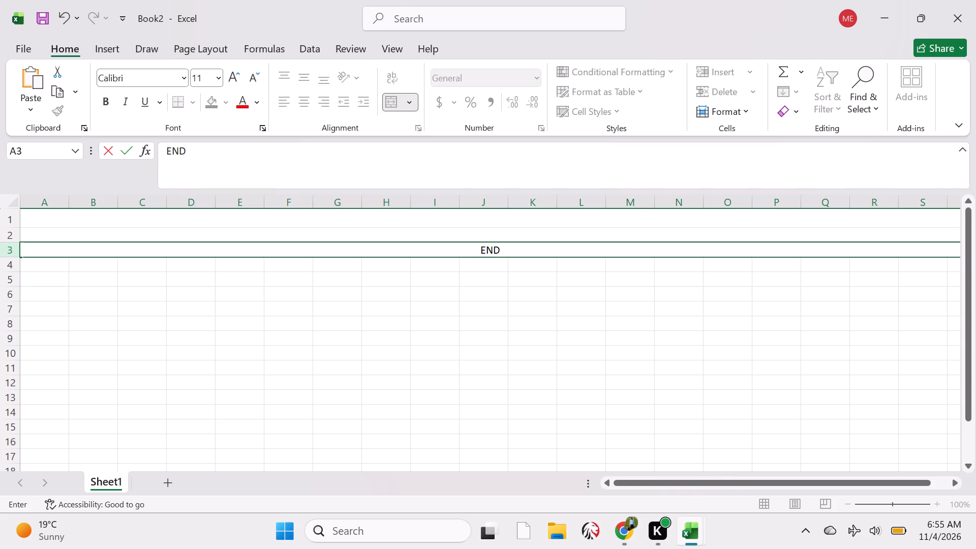
pyautogui.press('space')
pyautogui.write('OF TERM EXAMINATION')
pyautogui.press('space')
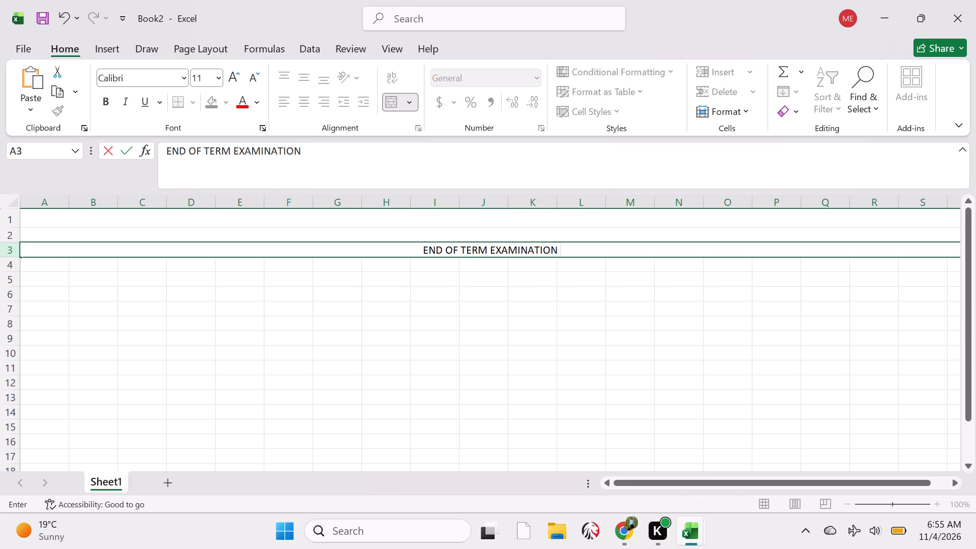
pyautogui.write('2-')
pyautogui.press('Delete')
pyautogui.press('BackSpace')
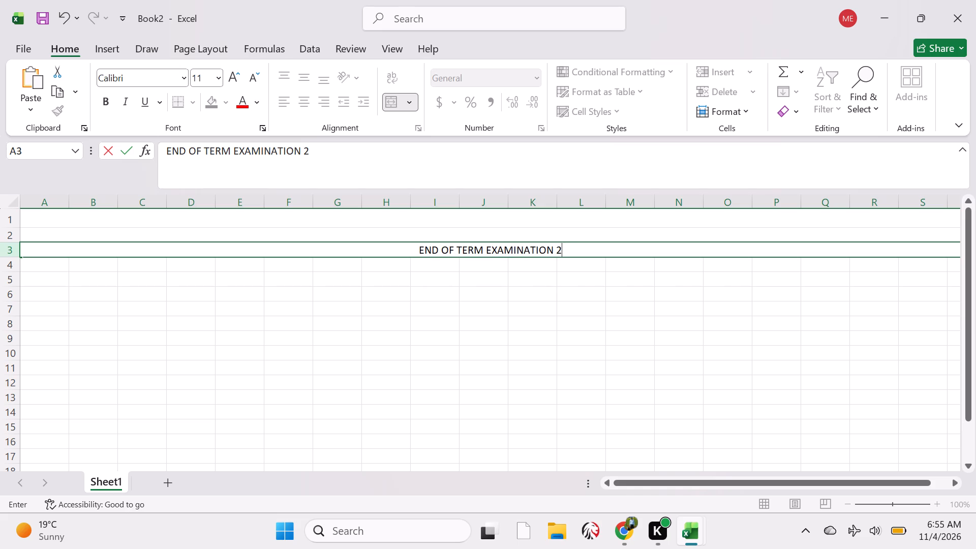
pyautogui.press('0')
pyautogui.press('2')
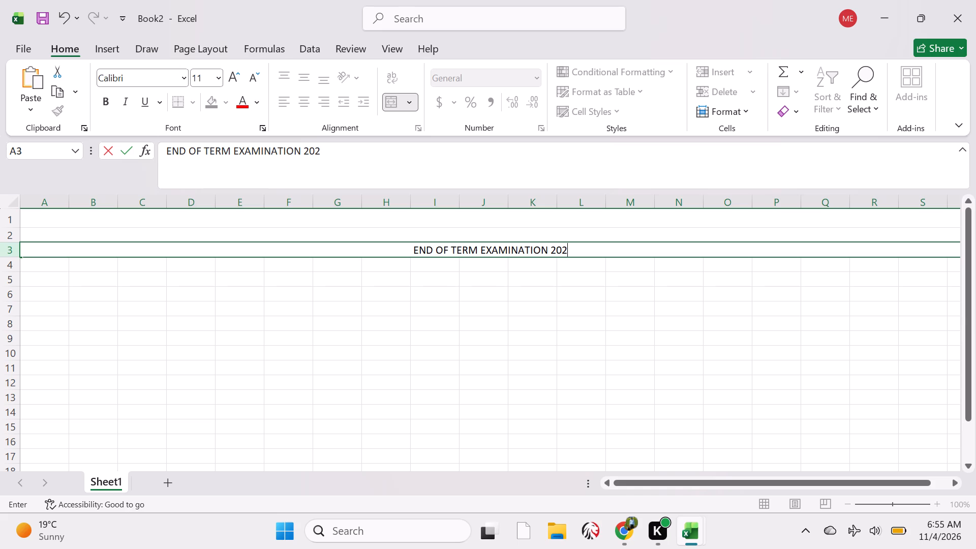
pyautogui.press('6')
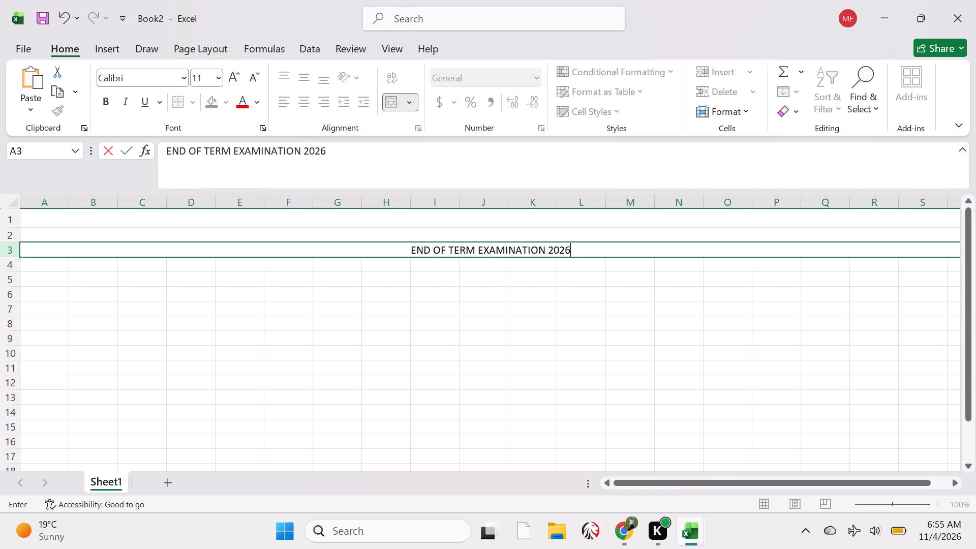
pyautogui.click(245, 269)
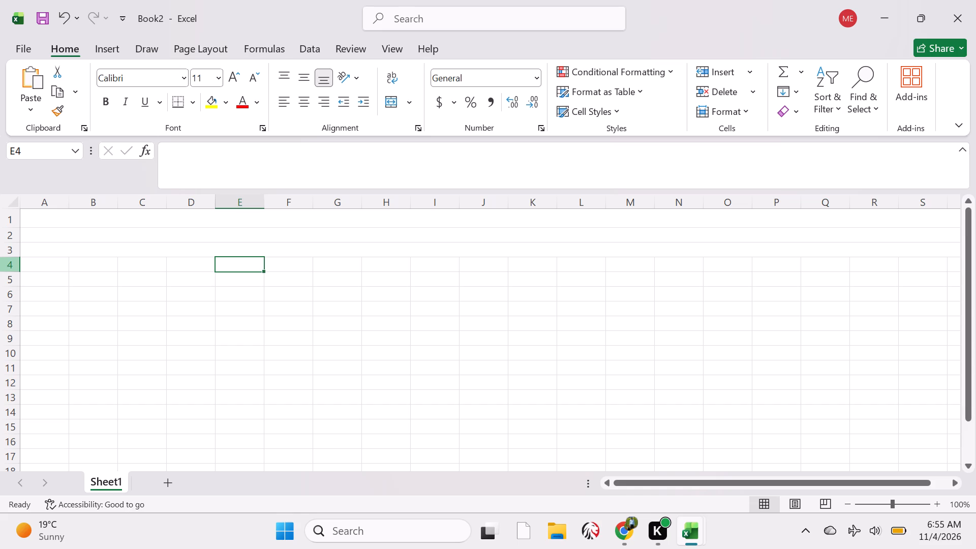
# Merge and center the whole of row 4 for the class range line.
pyautogui.click(15, 272)
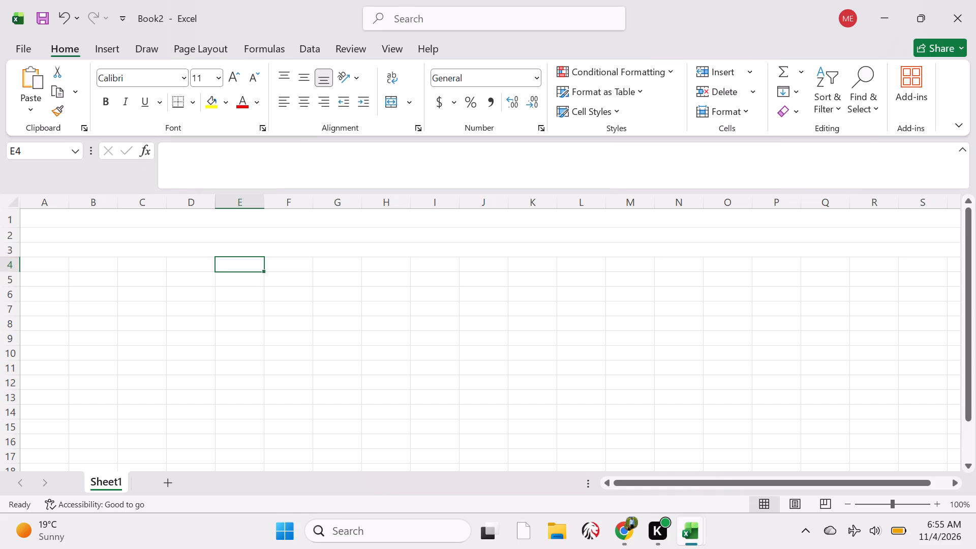
pyautogui.click(9, 267)
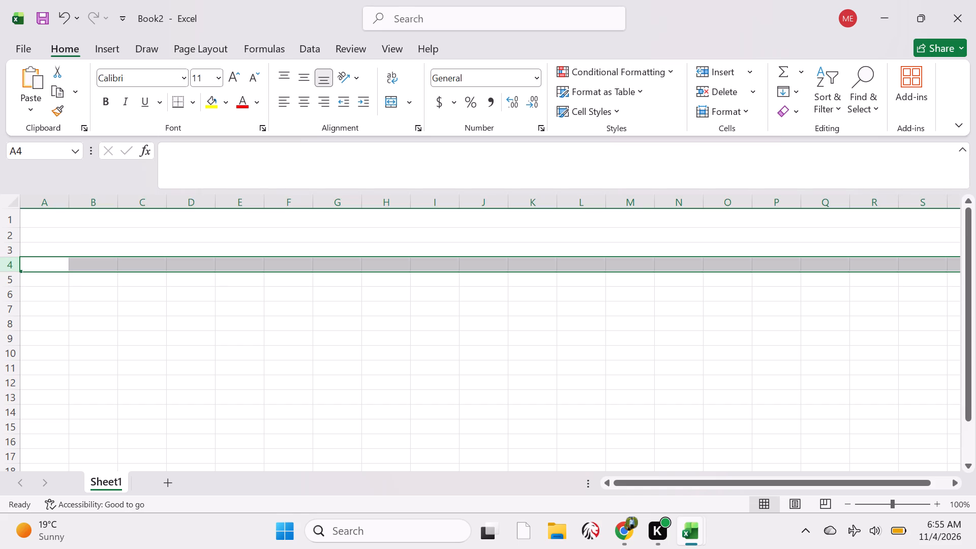
pyautogui.click(410, 102)
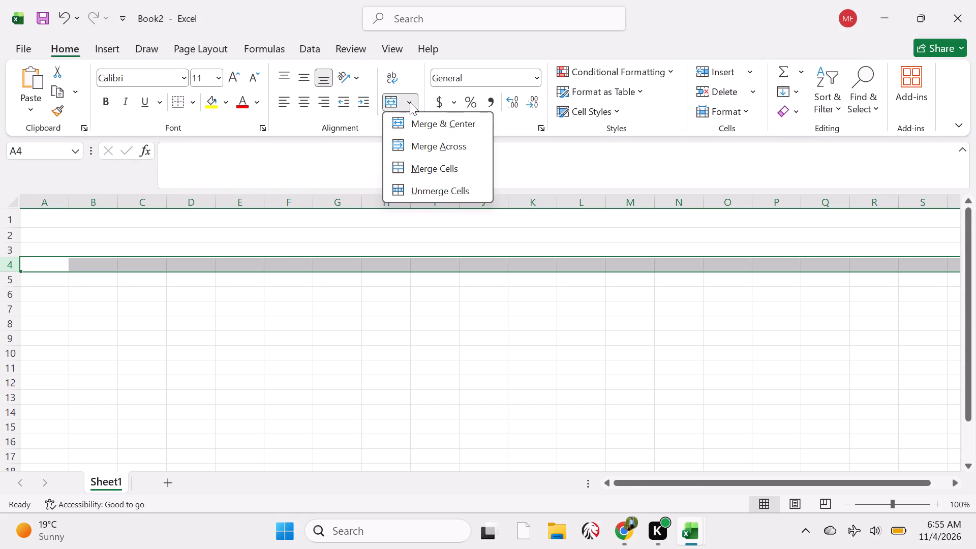
pyautogui.click(426, 125)
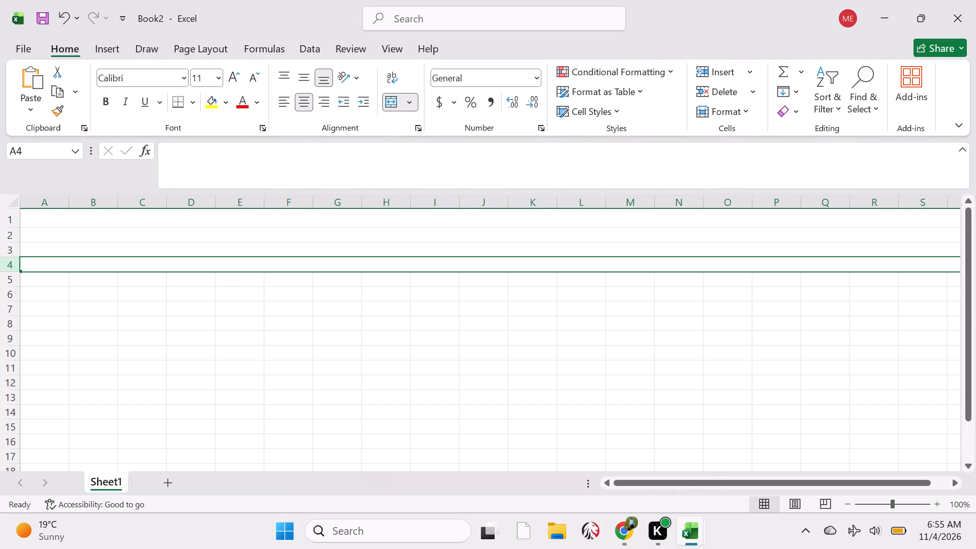
# Enter the class range "FORM1-FORM3" in the merged row 4.
pyautogui.click(182, 269)
pyautogui.click(186, 264)
pyautogui.write('FORM')
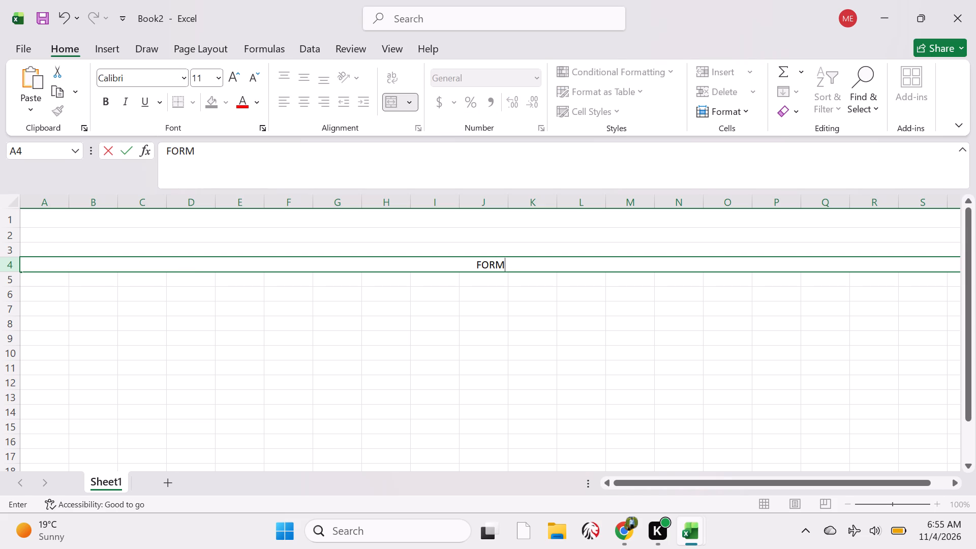
pyautogui.press('1')
pyautogui.press('-')
pyautogui.write('FORM')
pyautogui.press('space')
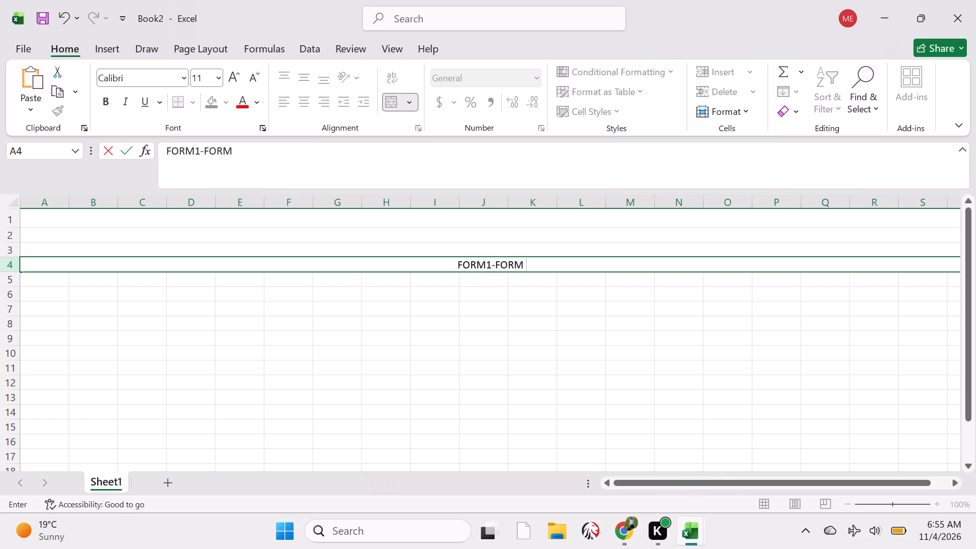
pyautogui.press('BackSpace')
pyautogui.press('3')
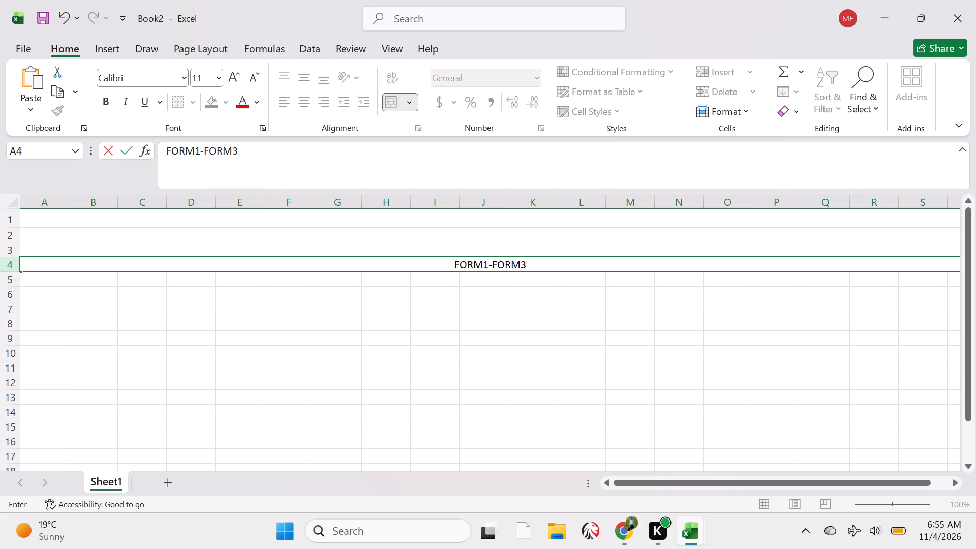
# Enter the admission number ADM001 in cell A6.
pyautogui.click(32, 283)
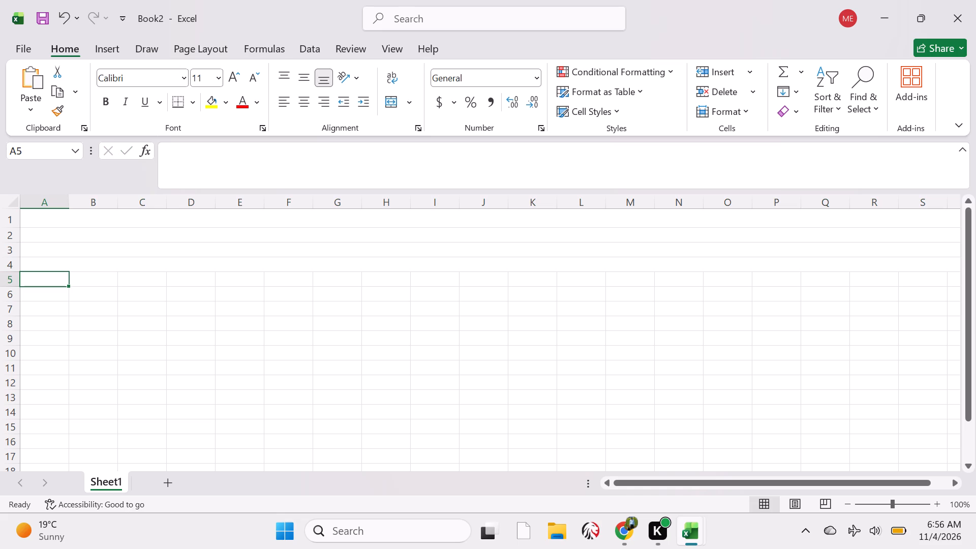
pyautogui.click(32, 298)
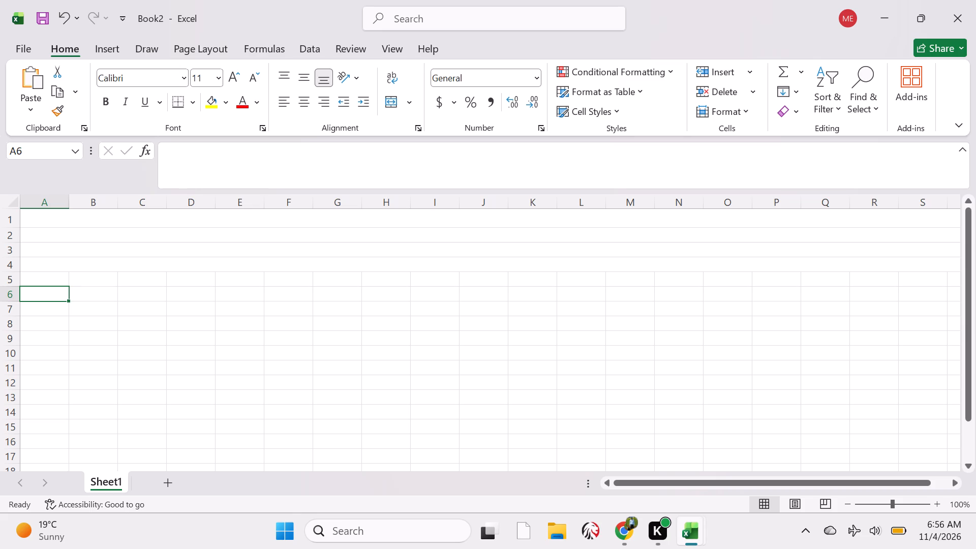
pyautogui.press('a')
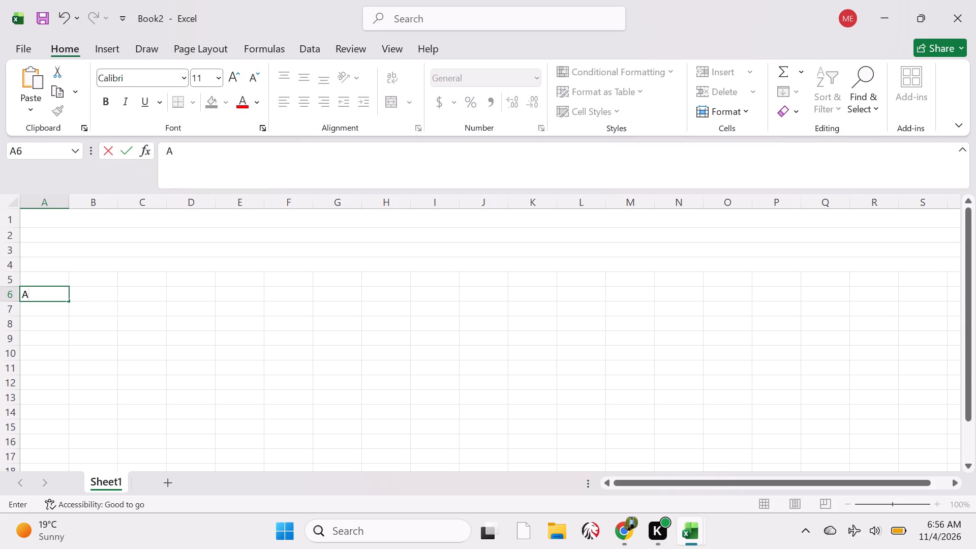
pyautogui.press('d')
pyautogui.press('m')
pyautogui.write('001')
pyautogui.click(68, 296)
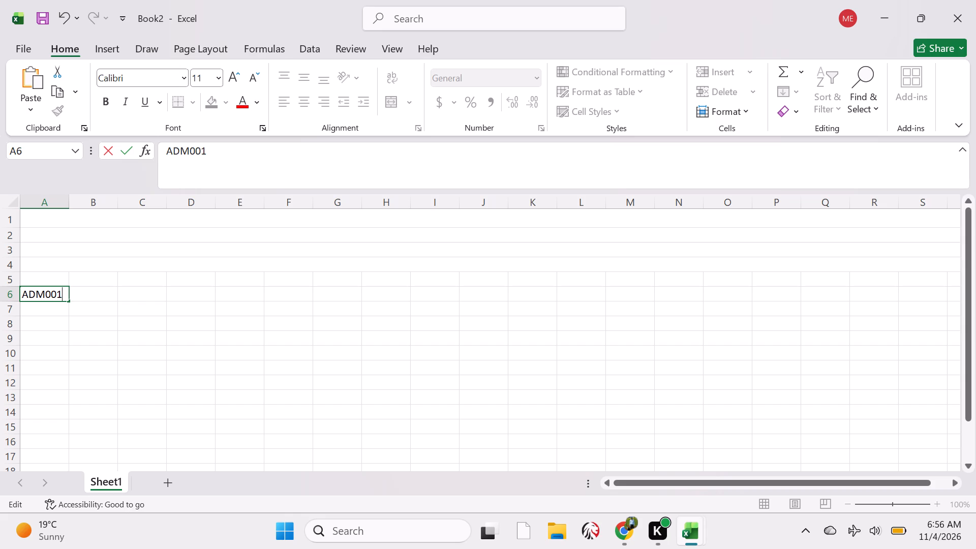
pyautogui.moveTo(69, 298); pyautogui.dragTo(80, 298)
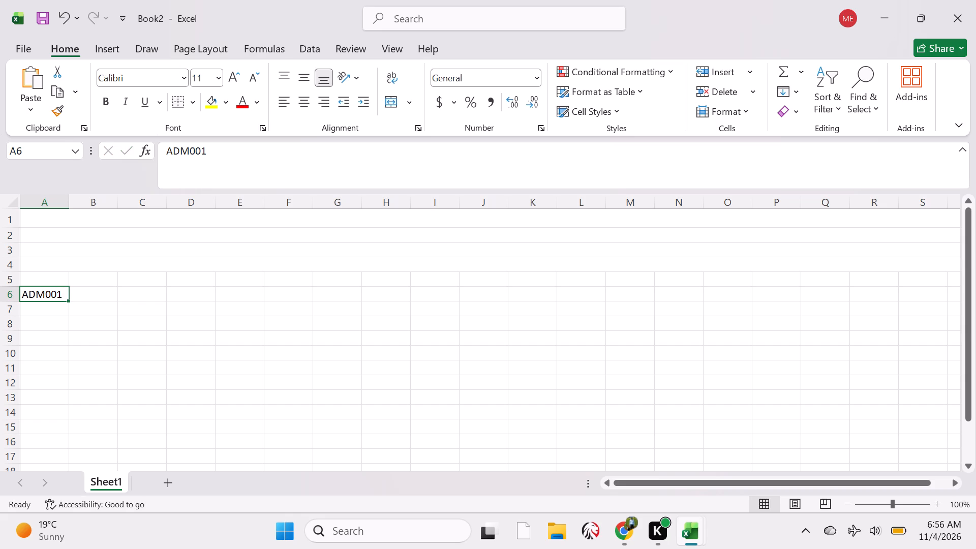
# Move the ADM001 entry from cell A6 to cell B6.
pyautogui.click(69, 286)
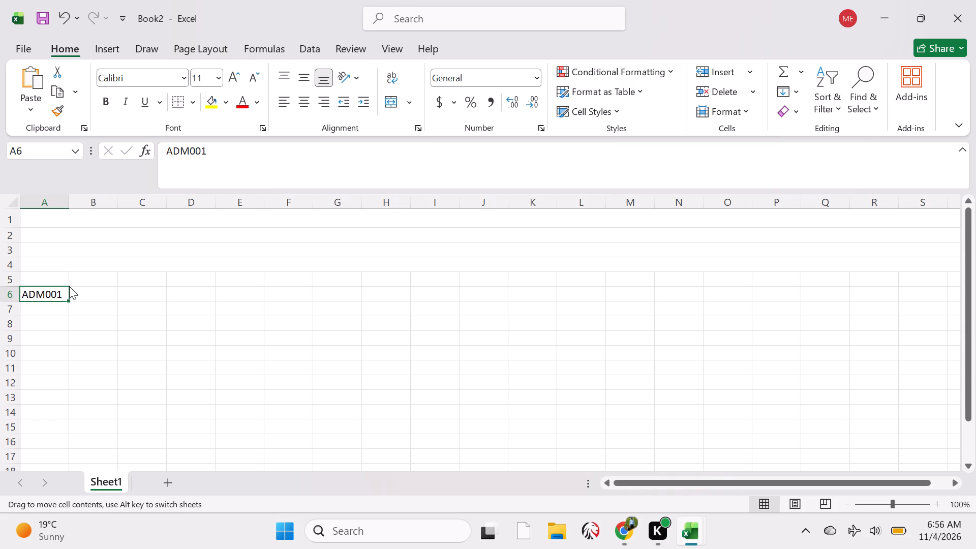
pyautogui.moveTo(69, 286); pyautogui.dragTo(75, 287)
pyautogui.moveTo(75, 287); pyautogui.dragTo(84, 288)
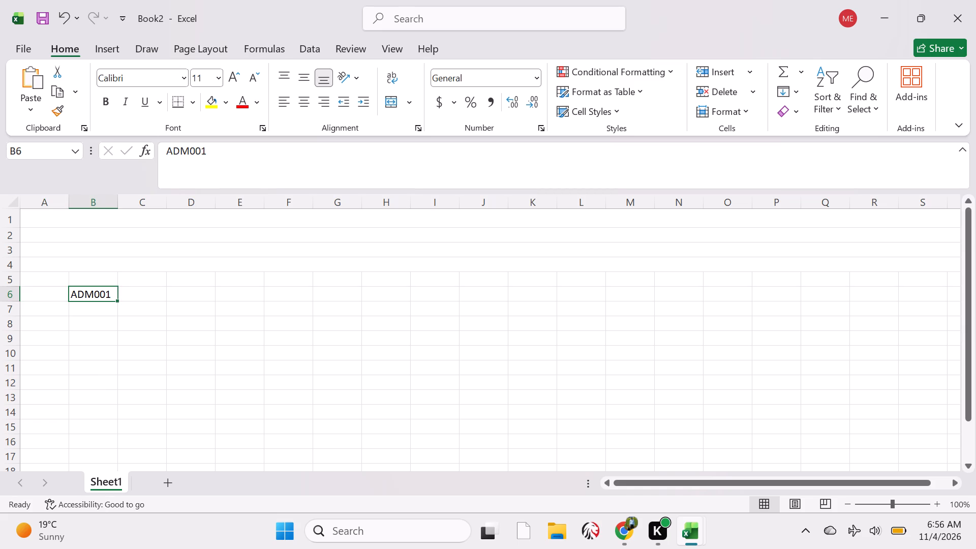
# Open the merge options for cell B6.
pyautogui.click(407, 101)
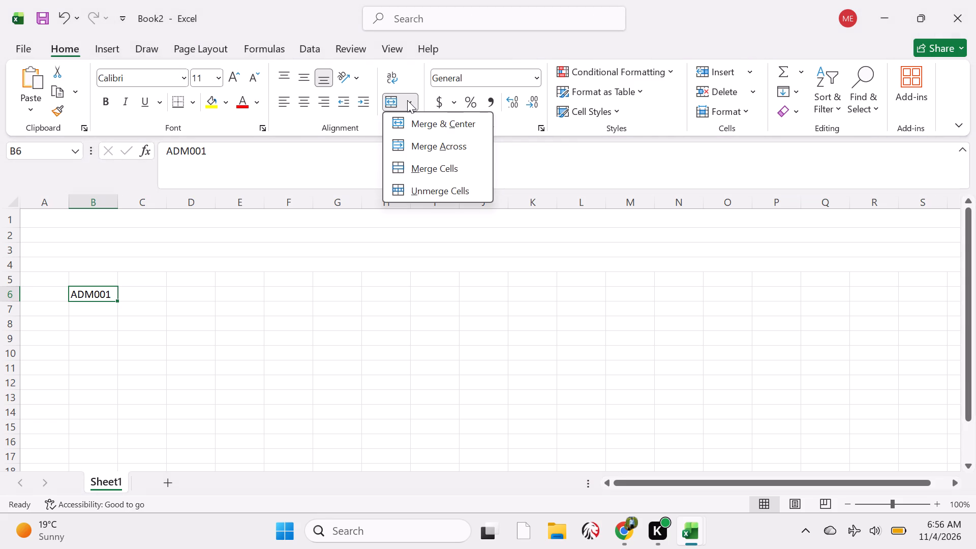
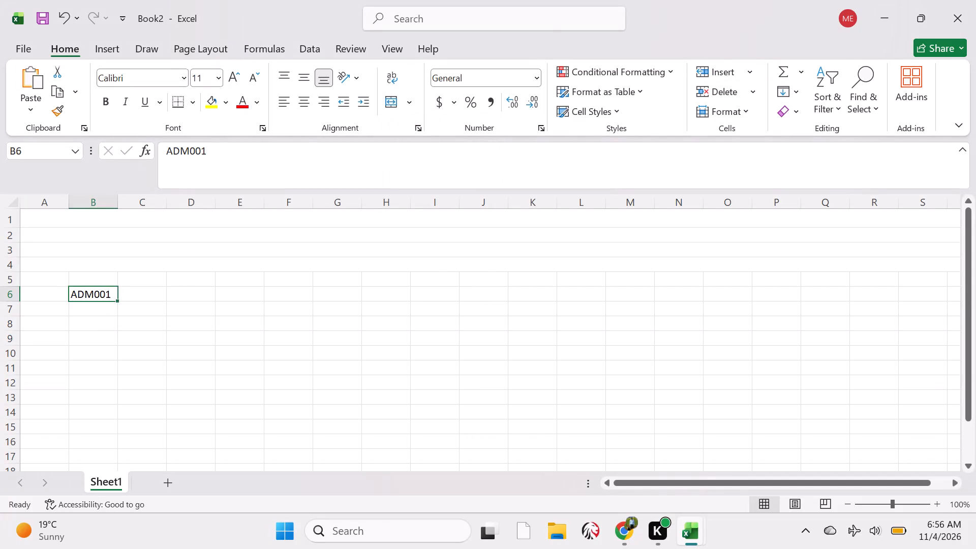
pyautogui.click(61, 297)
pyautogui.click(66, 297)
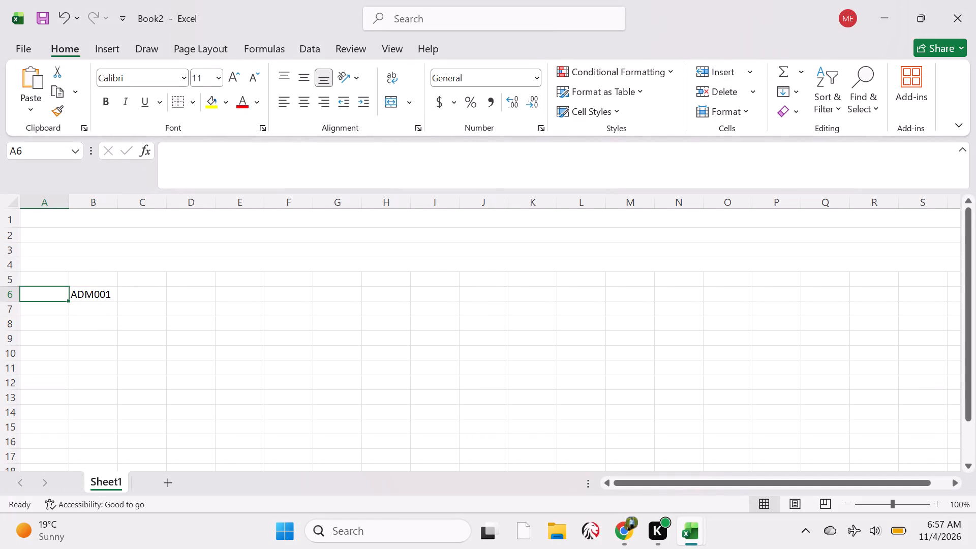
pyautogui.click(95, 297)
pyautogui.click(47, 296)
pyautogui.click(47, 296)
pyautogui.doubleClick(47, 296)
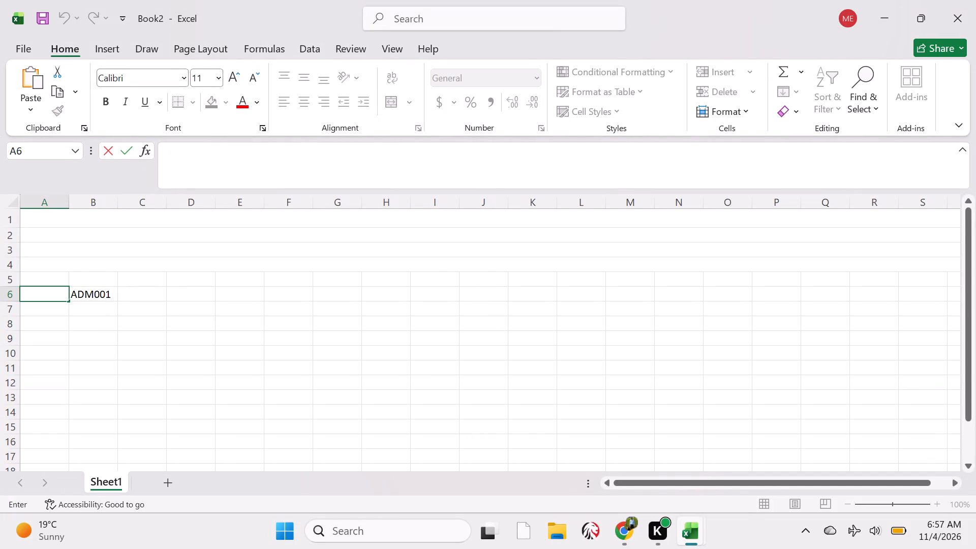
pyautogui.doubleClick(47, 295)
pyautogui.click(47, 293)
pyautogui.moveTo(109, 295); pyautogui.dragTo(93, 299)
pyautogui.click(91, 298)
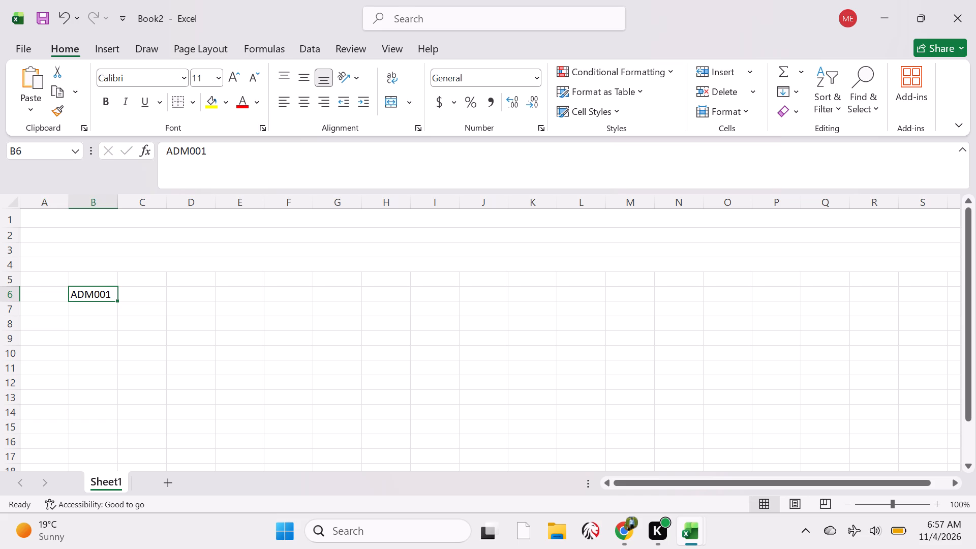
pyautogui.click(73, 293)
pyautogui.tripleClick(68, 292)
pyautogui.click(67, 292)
# Copy the admission number ADM001 from cell B6 into cell A6.
pyautogui.rightClick(104, 292)
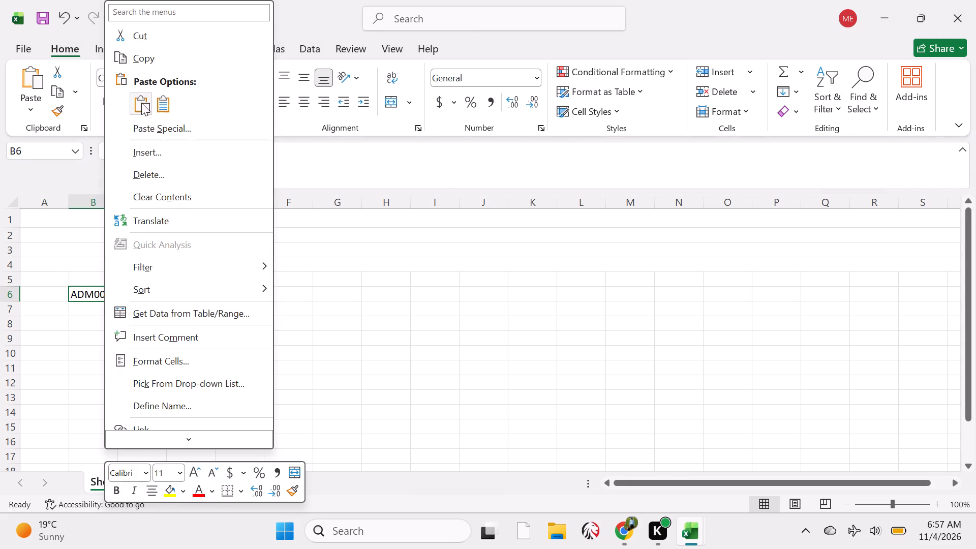
pyautogui.click(132, 59)
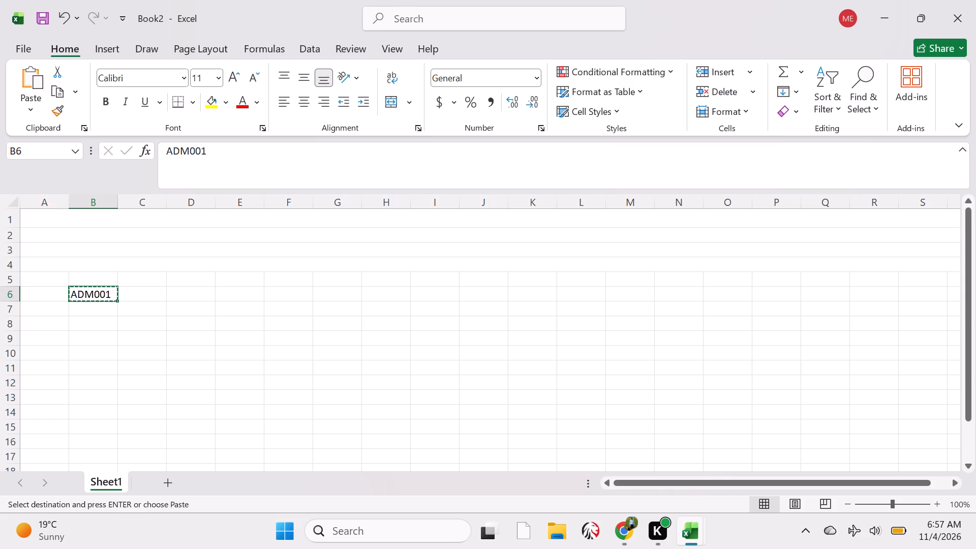
pyautogui.click(45, 298)
pyautogui.rightClick(42, 296)
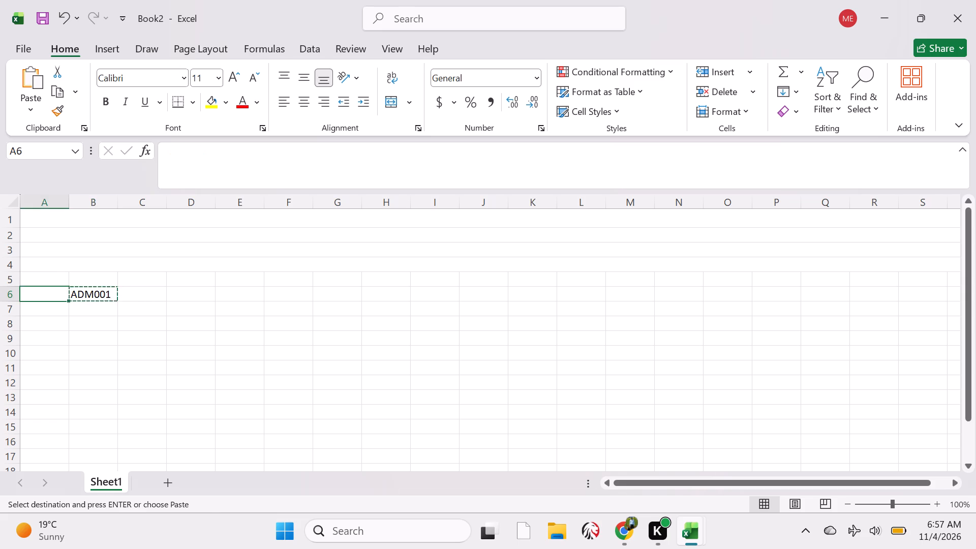
pyautogui.click(82, 177)
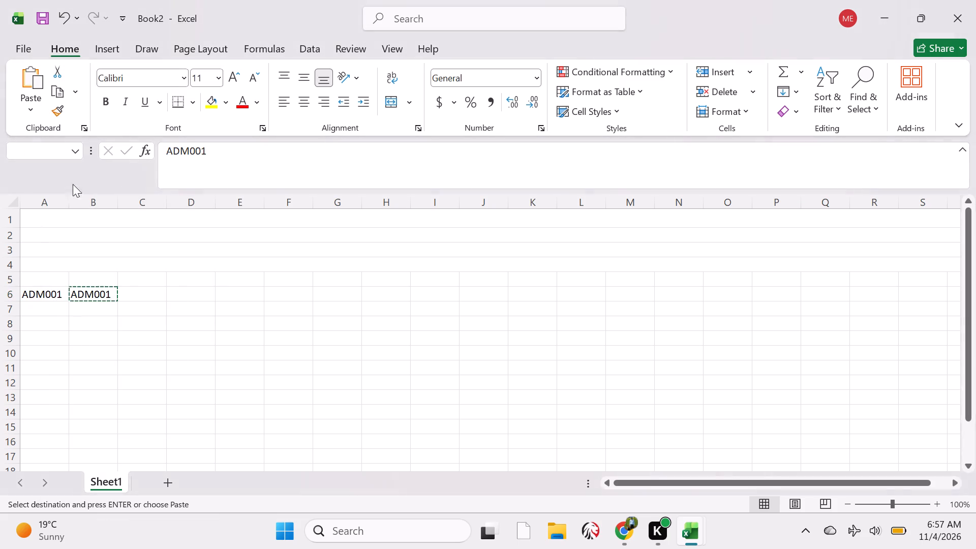
# Replace the content of cell B6 with the first student's full name in capitals.
pyautogui.click(99, 296)
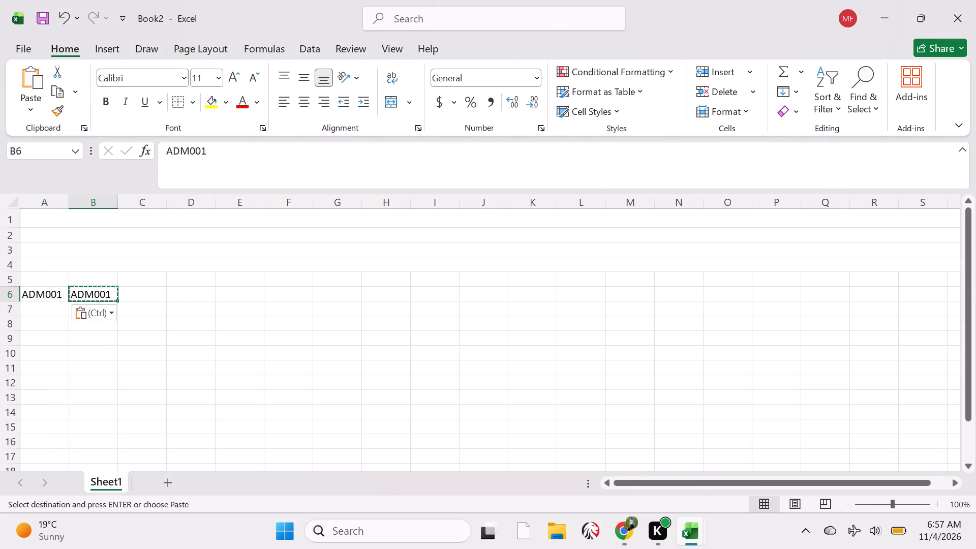
pyautogui.press('BackSpace')
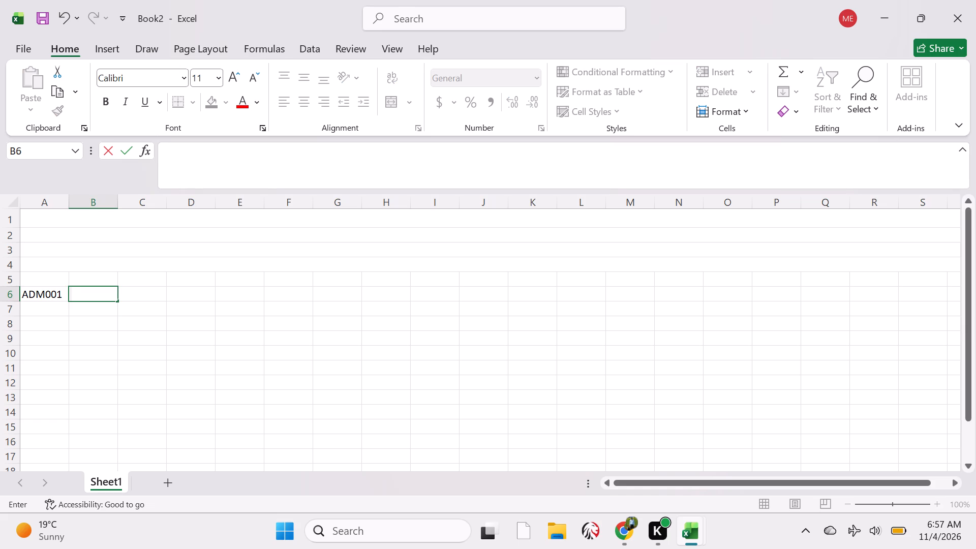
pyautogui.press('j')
pyautogui.press('BackSpace')
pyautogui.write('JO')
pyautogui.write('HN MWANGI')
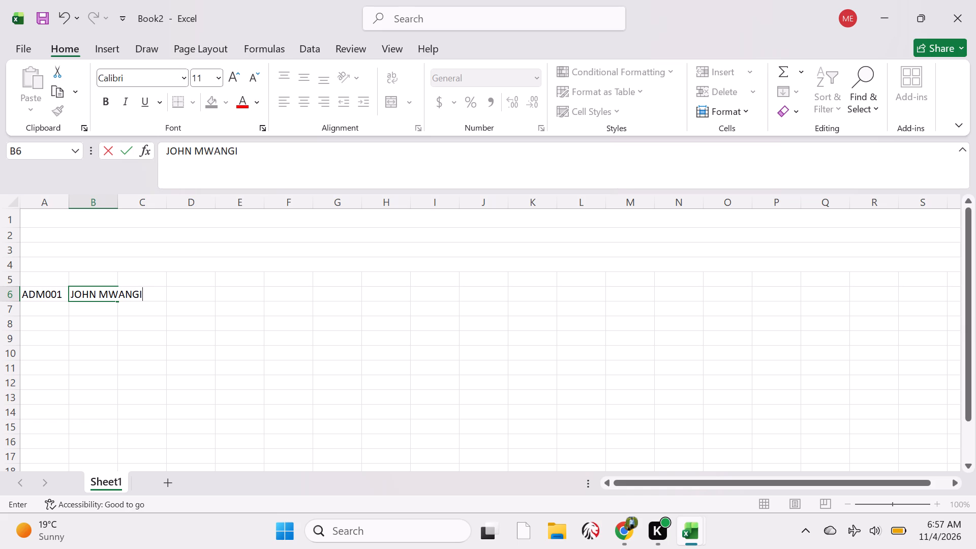
# Enter the first student's mark 82 in cell D6.
pyautogui.click(192, 297)
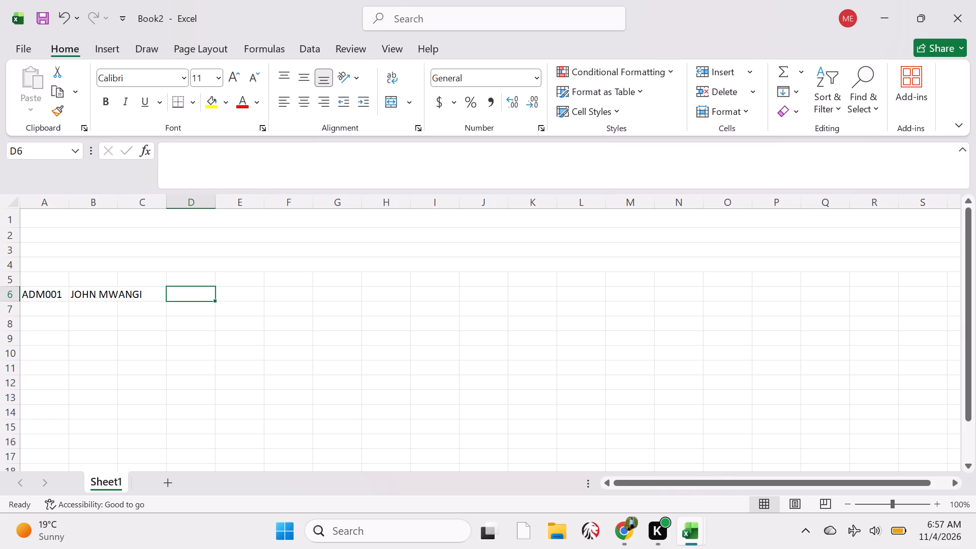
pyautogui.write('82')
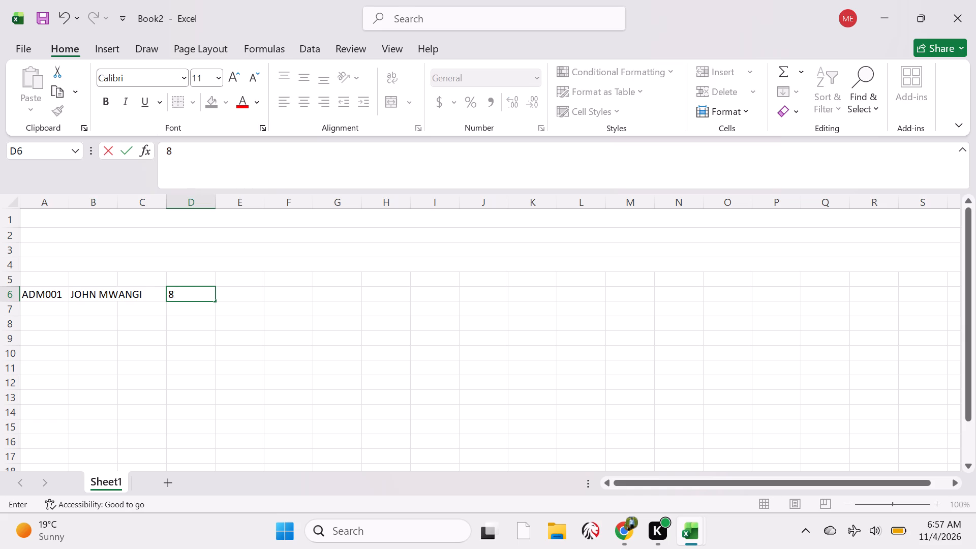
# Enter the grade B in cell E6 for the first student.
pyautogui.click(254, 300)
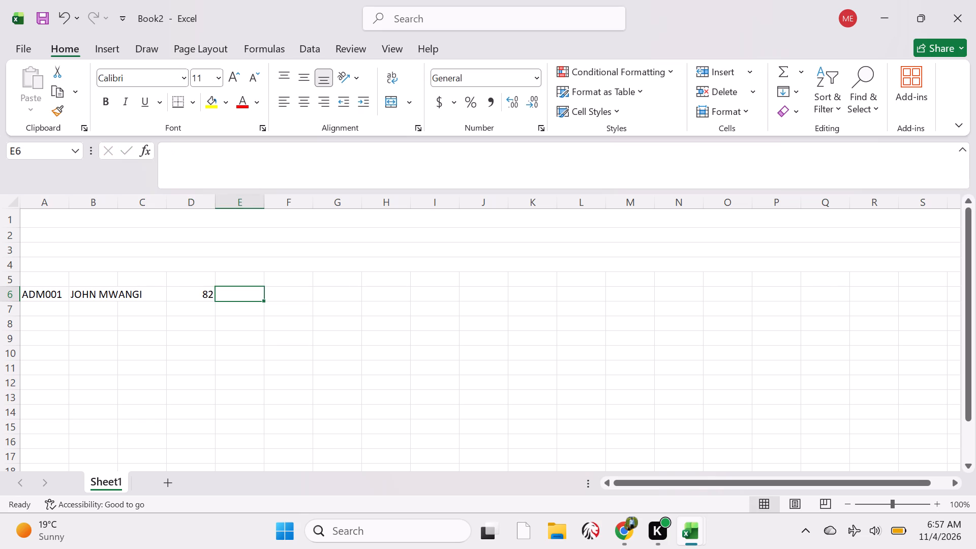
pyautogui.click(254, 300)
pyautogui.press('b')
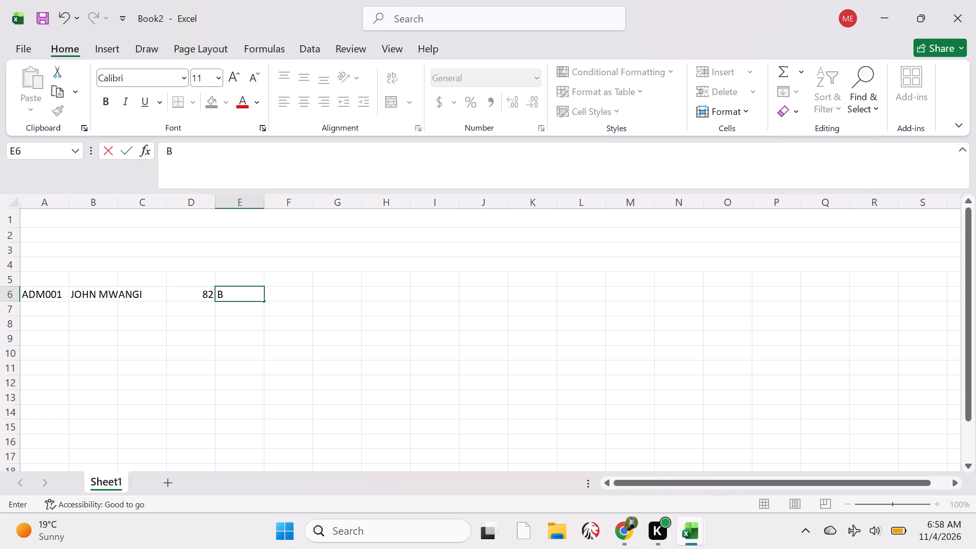
# Enter the admission number ADMOO2 in cell A7 and the second student's full name in capitals in cell B7.
pyautogui.click(48, 315)
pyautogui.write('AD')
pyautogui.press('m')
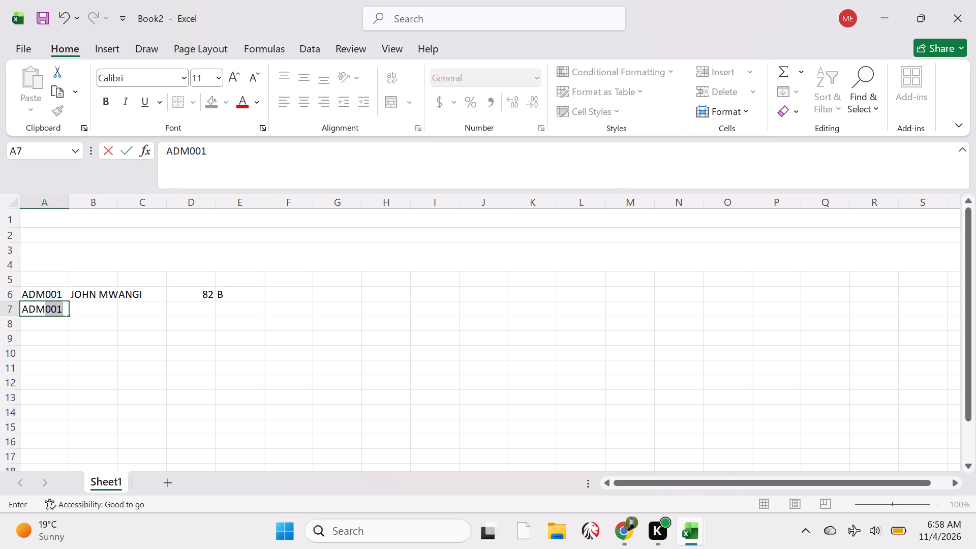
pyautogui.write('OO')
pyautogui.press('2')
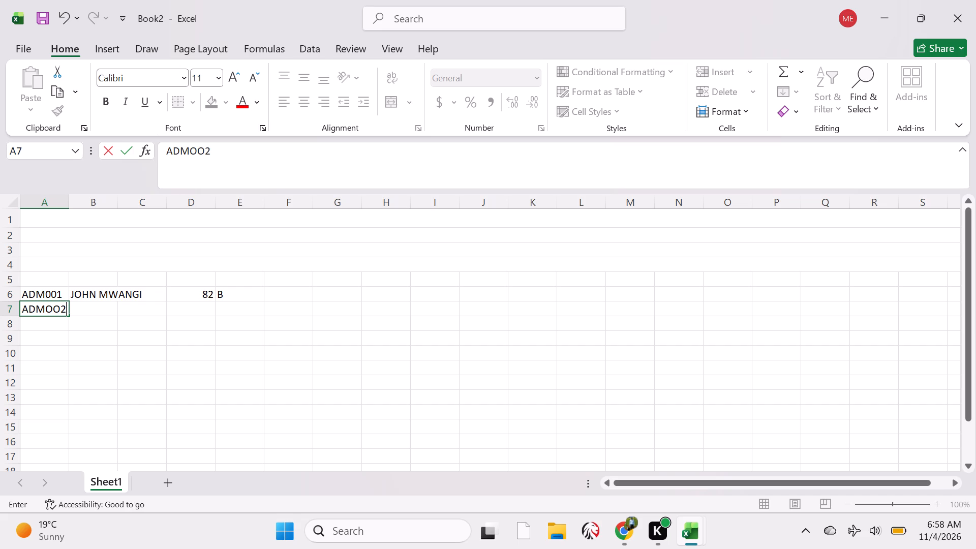
pyautogui.click(100, 313)
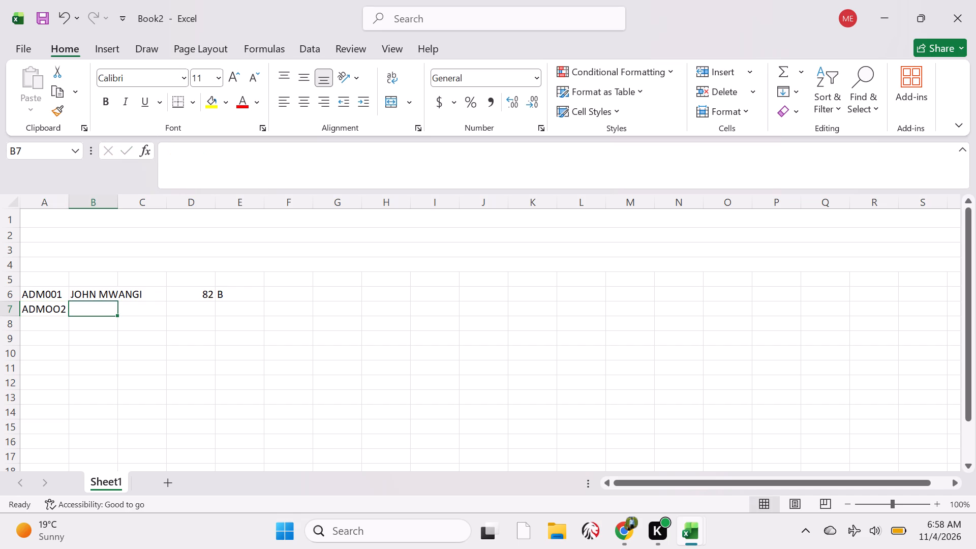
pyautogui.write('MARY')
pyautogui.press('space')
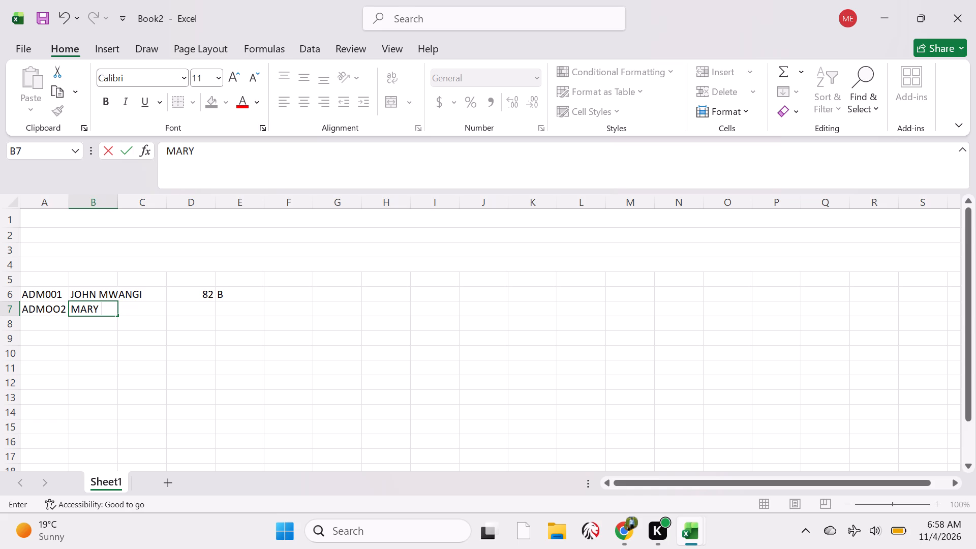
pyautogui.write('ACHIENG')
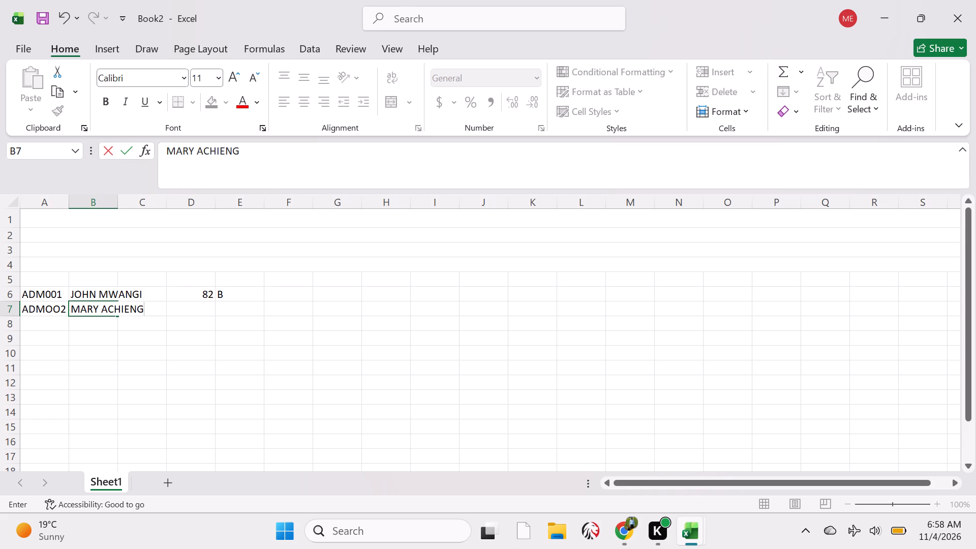
# Enter the second student's mark 75 in cell D7.
pyautogui.click(210, 315)
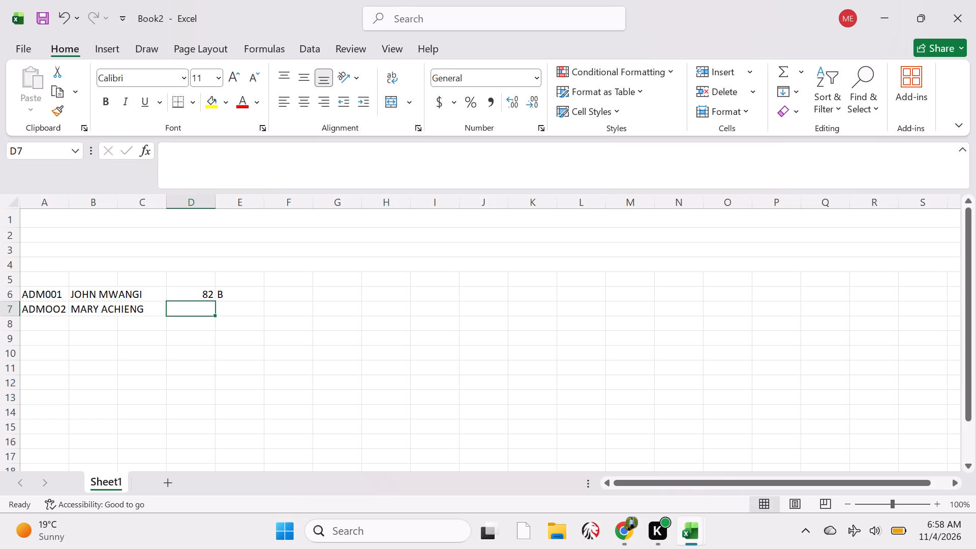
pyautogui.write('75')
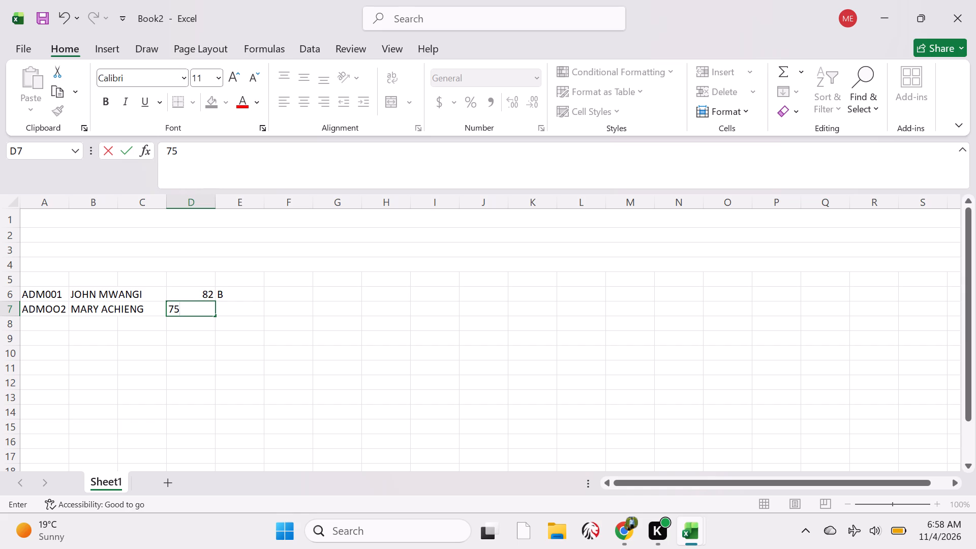
pyautogui.click(243, 309)
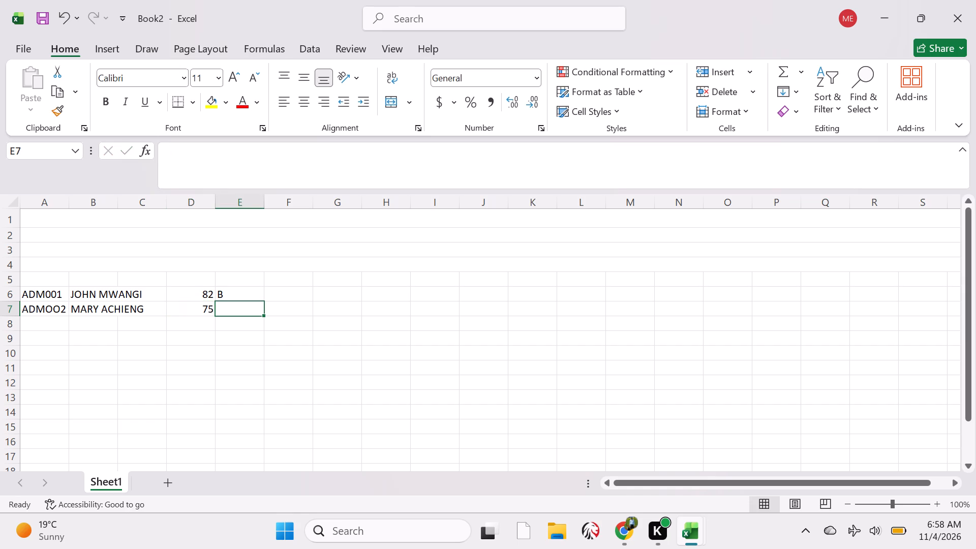
# Change the first student's grade in cell E6 to A-.
pyautogui.click(242, 294)
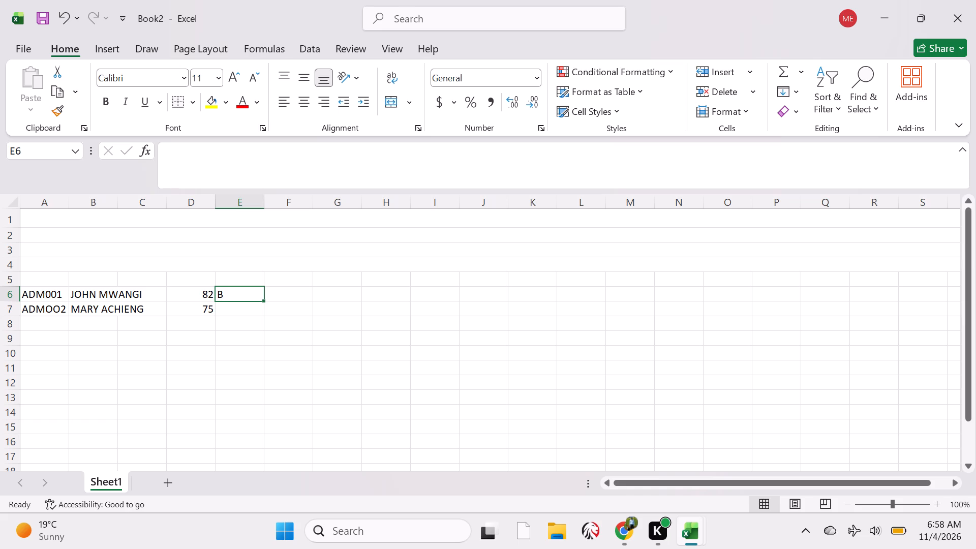
pyautogui.press('BackSpace')
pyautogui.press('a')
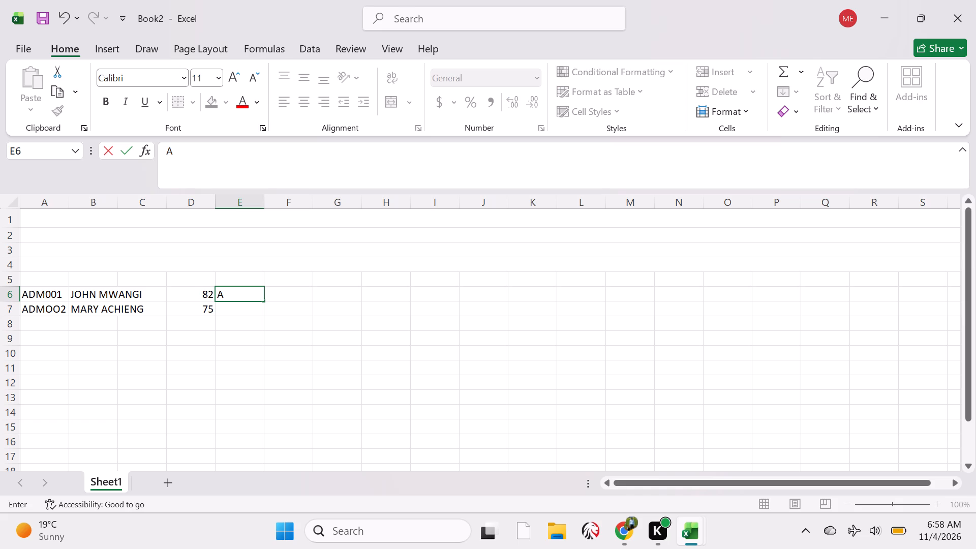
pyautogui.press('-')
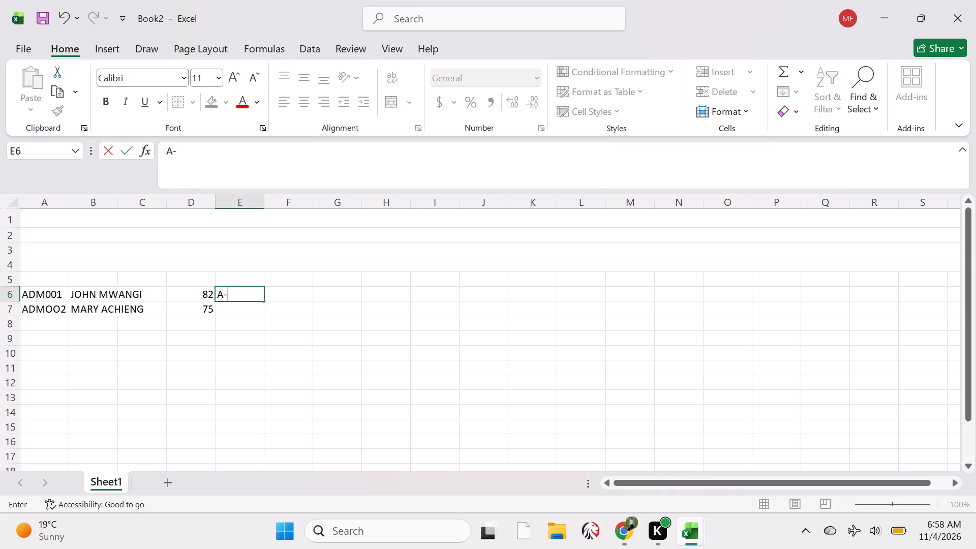
# Enter the grade B+ in cell E7 for the second student.
pyautogui.click(224, 314)
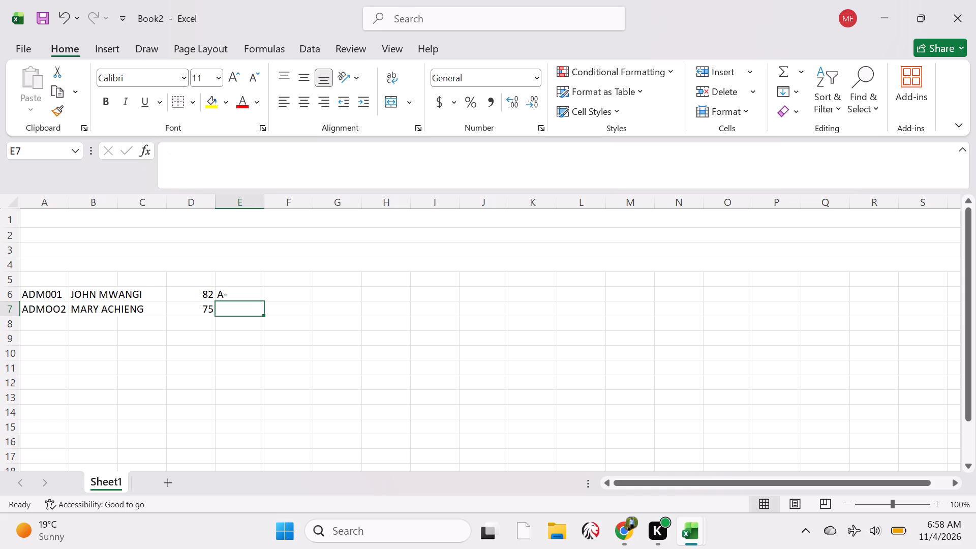
pyautogui.click(224, 311)
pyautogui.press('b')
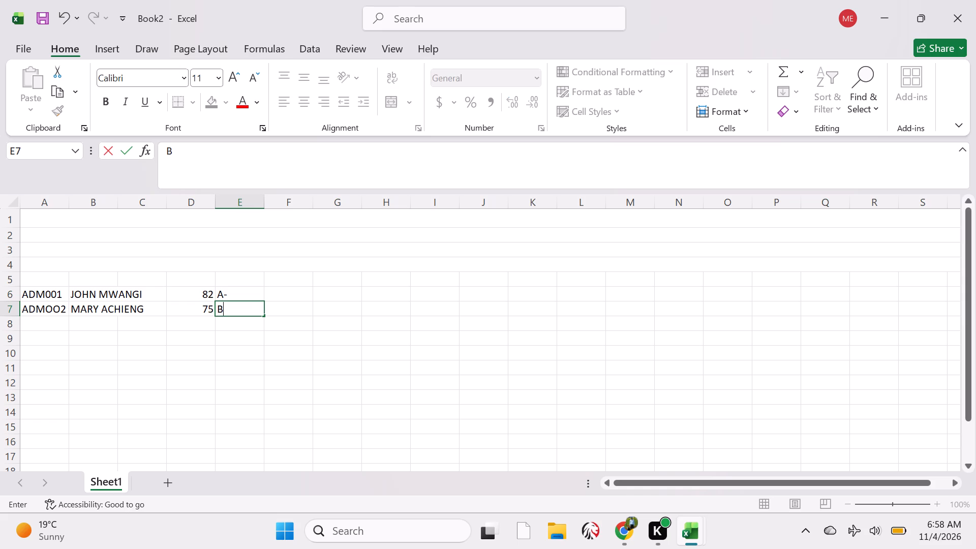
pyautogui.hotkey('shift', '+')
pyautogui.press('BackSpace')
pyautogui.press('=')
pyautogui.press('BackSpace')
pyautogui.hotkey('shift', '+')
# Enter the admission number ADM003 in cell A8 and the third student's full name in capitals in cell B8.
pyautogui.click(42, 325)
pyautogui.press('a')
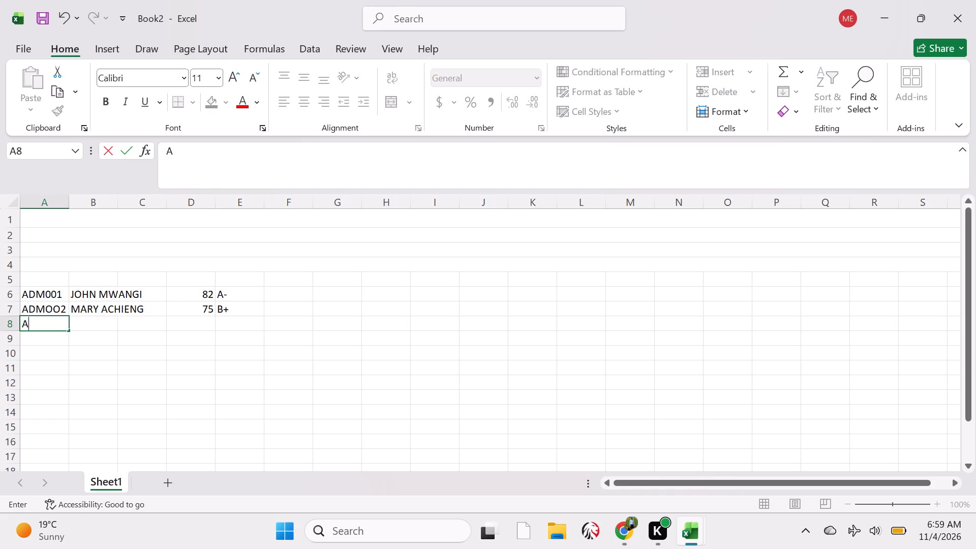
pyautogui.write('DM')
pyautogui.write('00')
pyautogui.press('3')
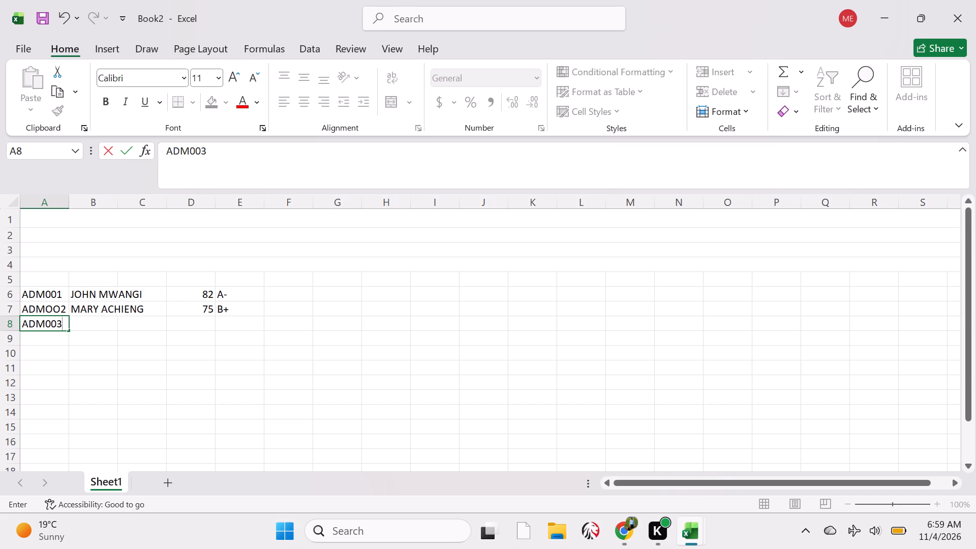
pyautogui.click(92, 330)
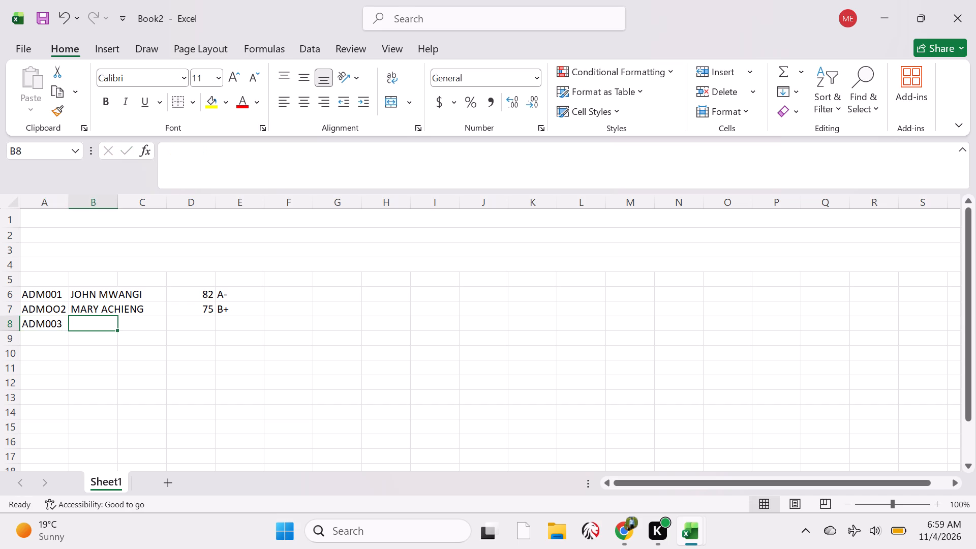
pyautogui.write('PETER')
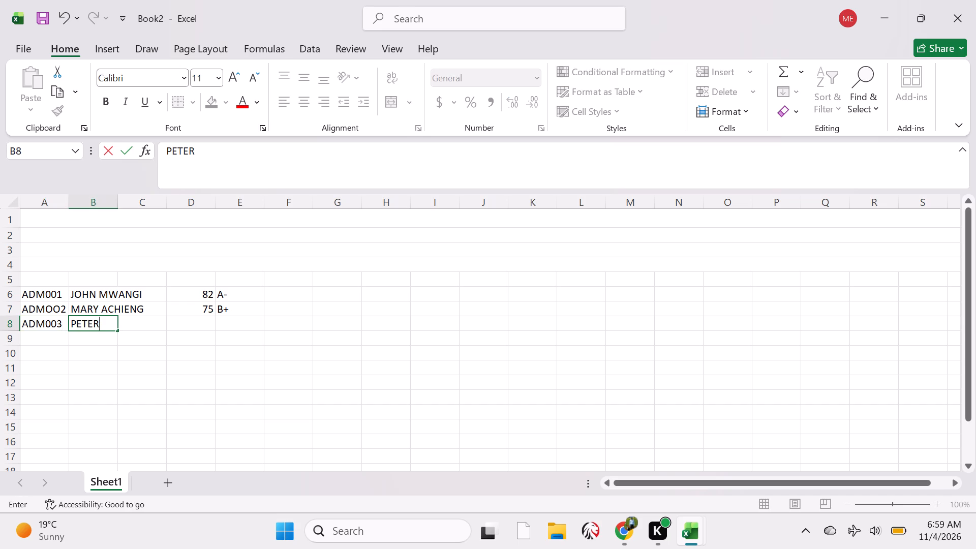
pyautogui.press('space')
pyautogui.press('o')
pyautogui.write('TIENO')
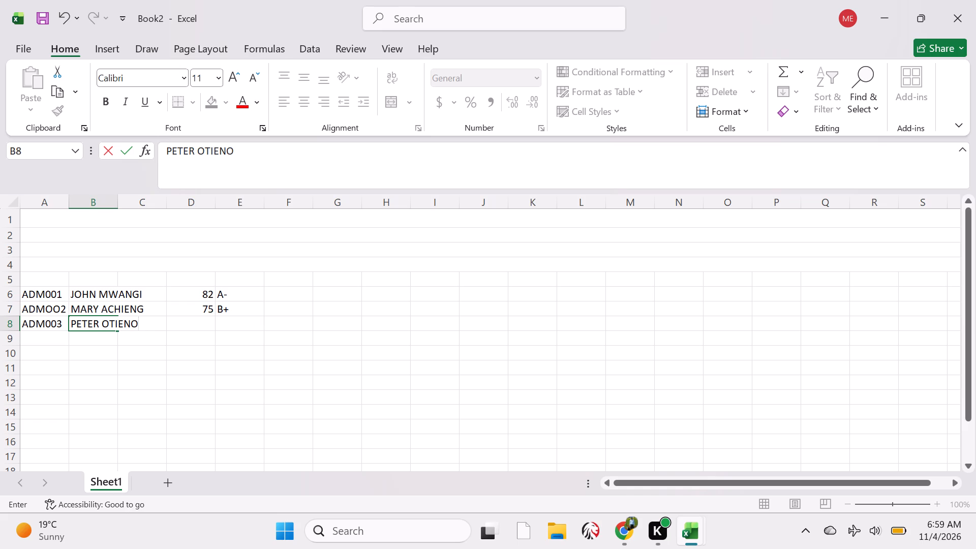
# Enter the third student's mark 75 in cell D8 and grade B+ in cell E8.
pyautogui.click(199, 325)
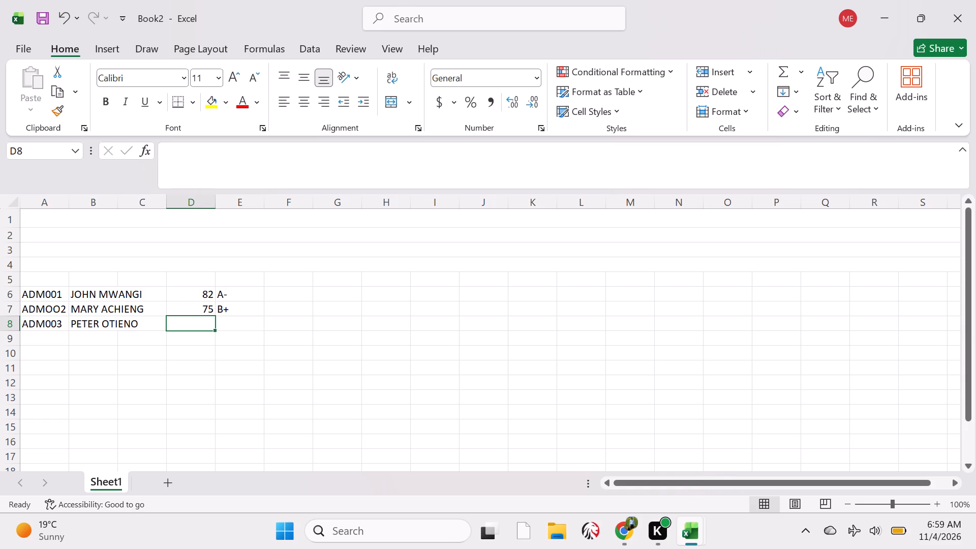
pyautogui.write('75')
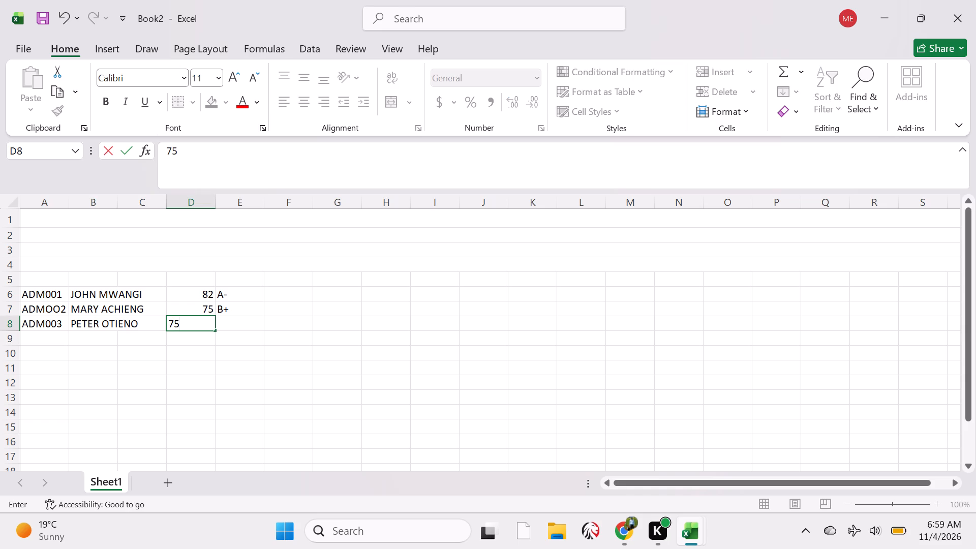
pyautogui.click(228, 322)
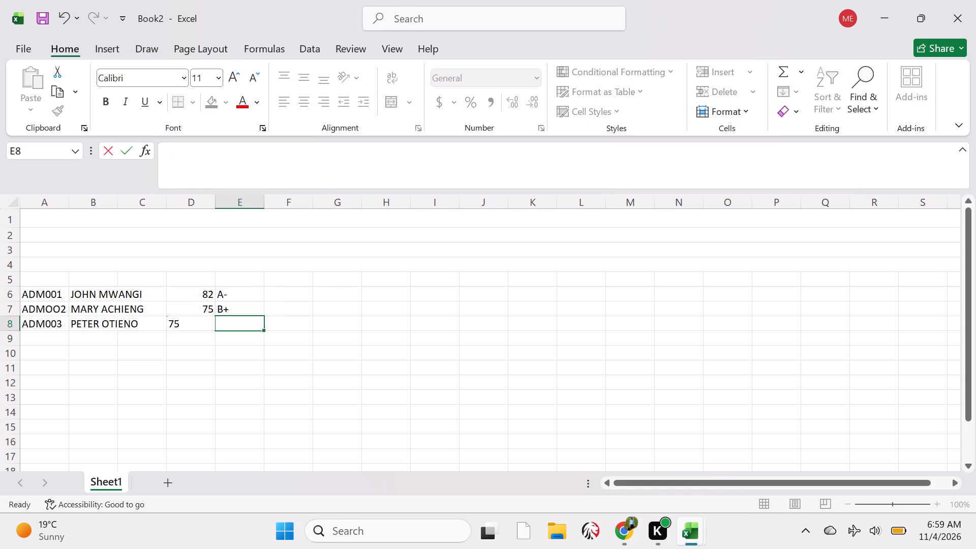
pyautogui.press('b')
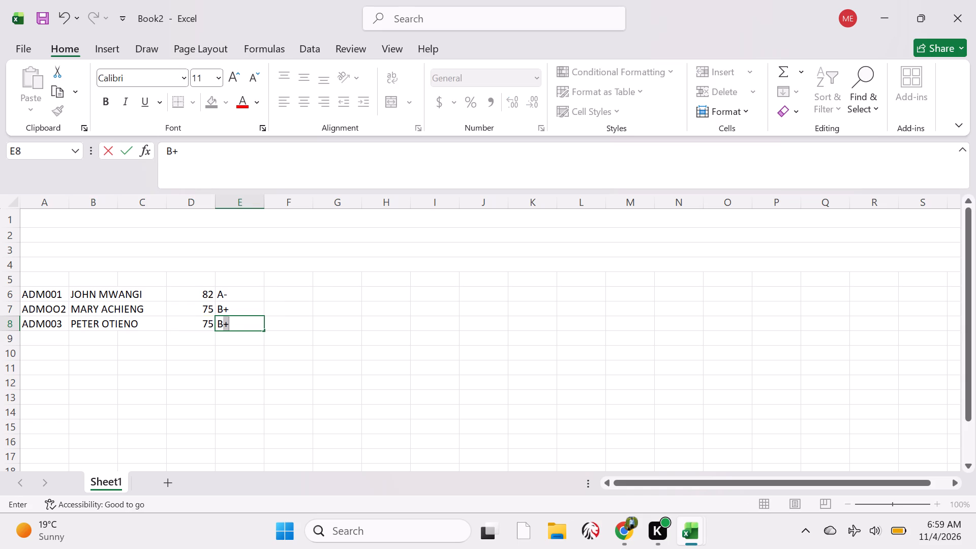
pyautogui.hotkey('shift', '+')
# Enter the admission number ADM004 in cell A9 and the fourth student's full name in capitals in cell B9.
pyautogui.click(32, 339)
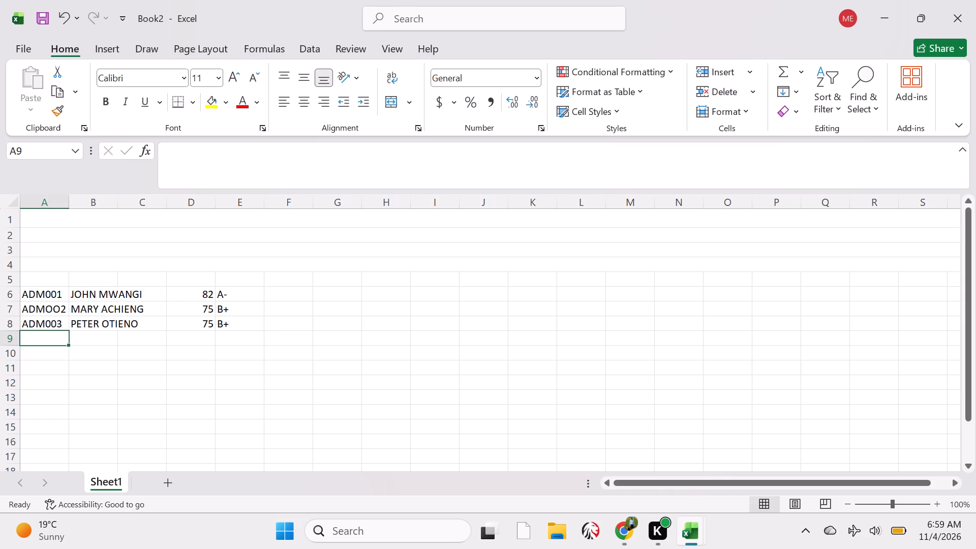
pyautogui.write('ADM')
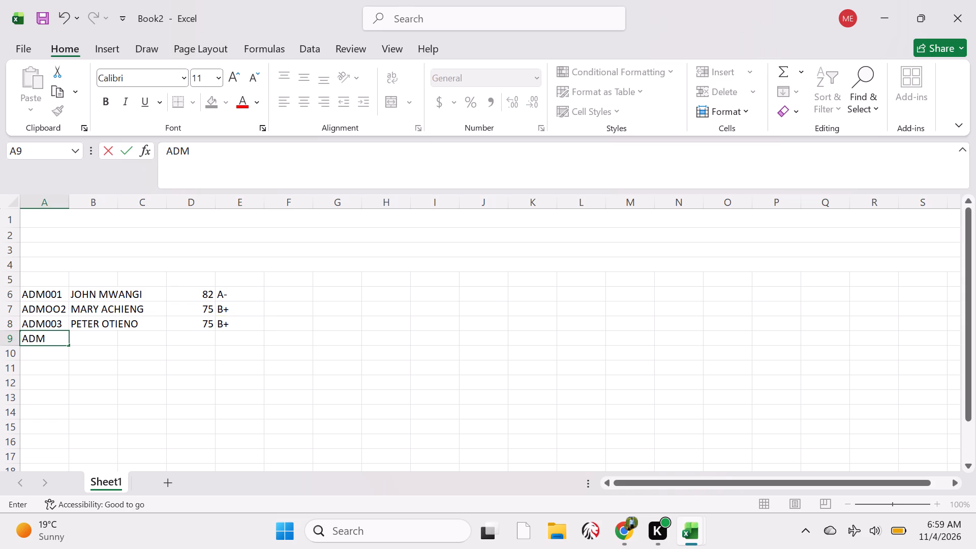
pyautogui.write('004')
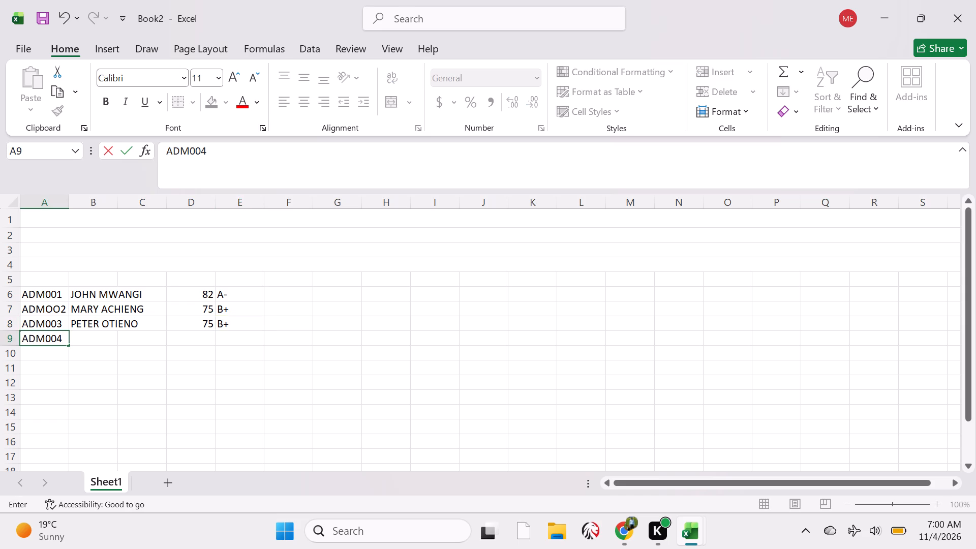
pyautogui.click(75, 338)
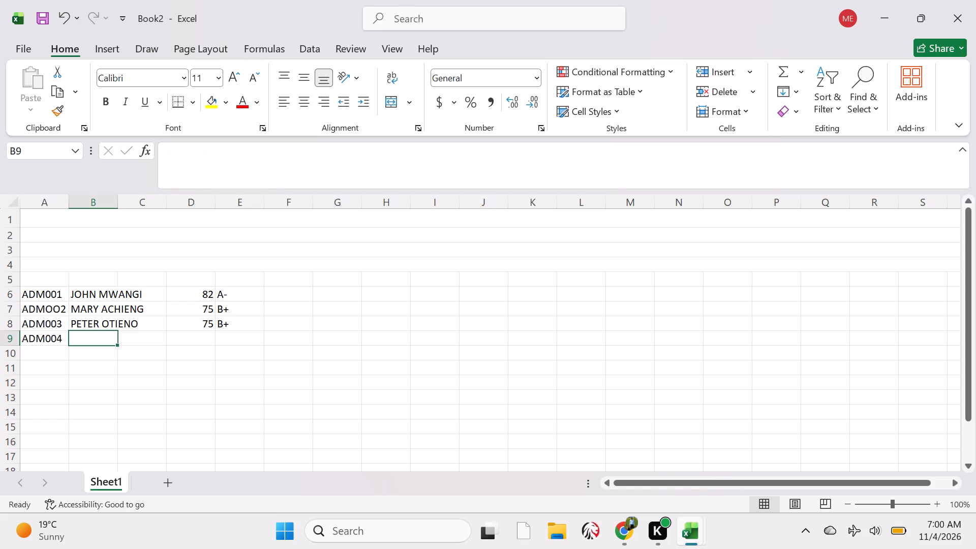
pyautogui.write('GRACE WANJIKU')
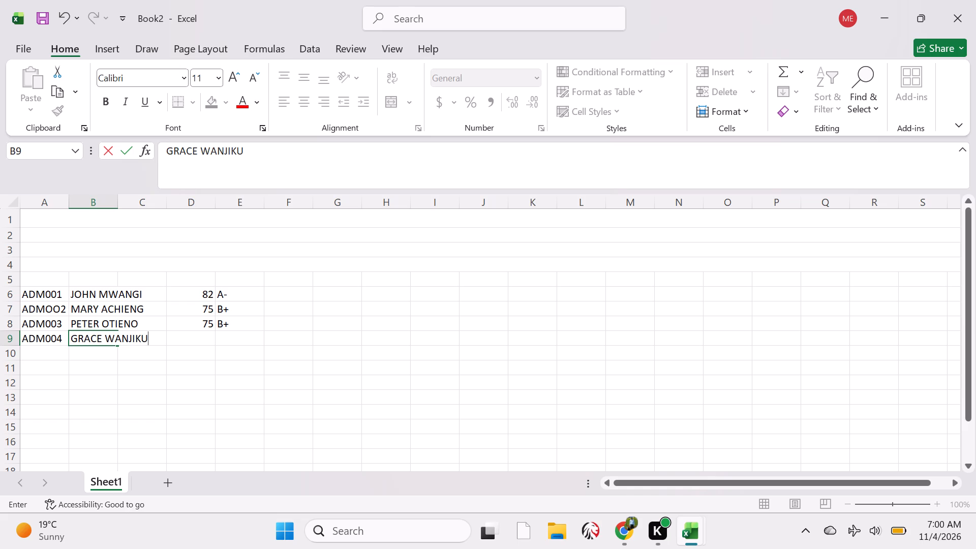
# Enter the fourth student's mark 74 in cell D9 and grade B+ in cell E9.
pyautogui.click(202, 339)
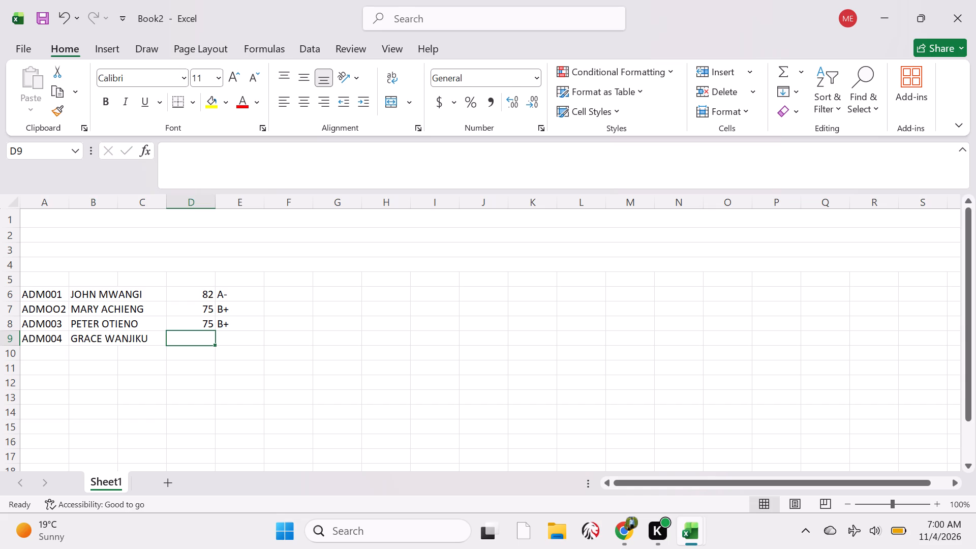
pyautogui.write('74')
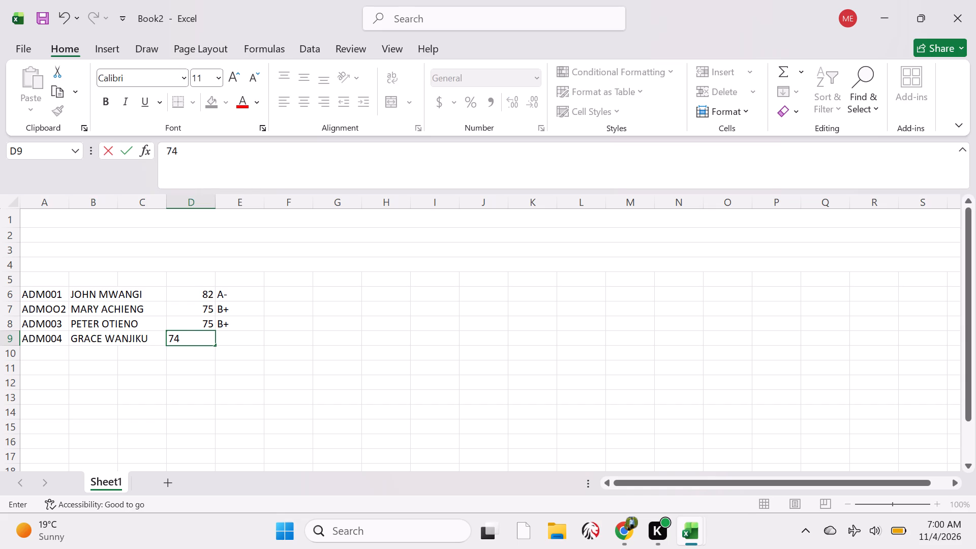
pyautogui.click(244, 335)
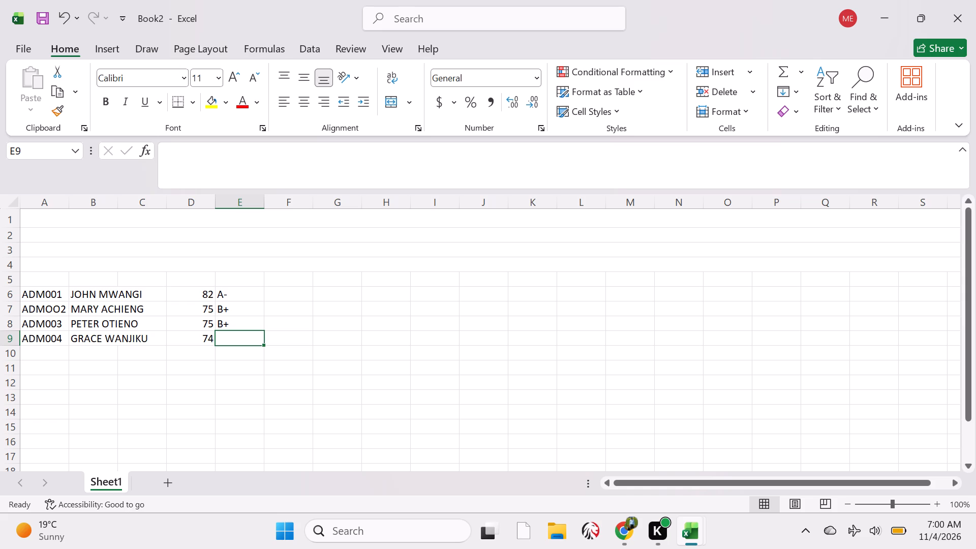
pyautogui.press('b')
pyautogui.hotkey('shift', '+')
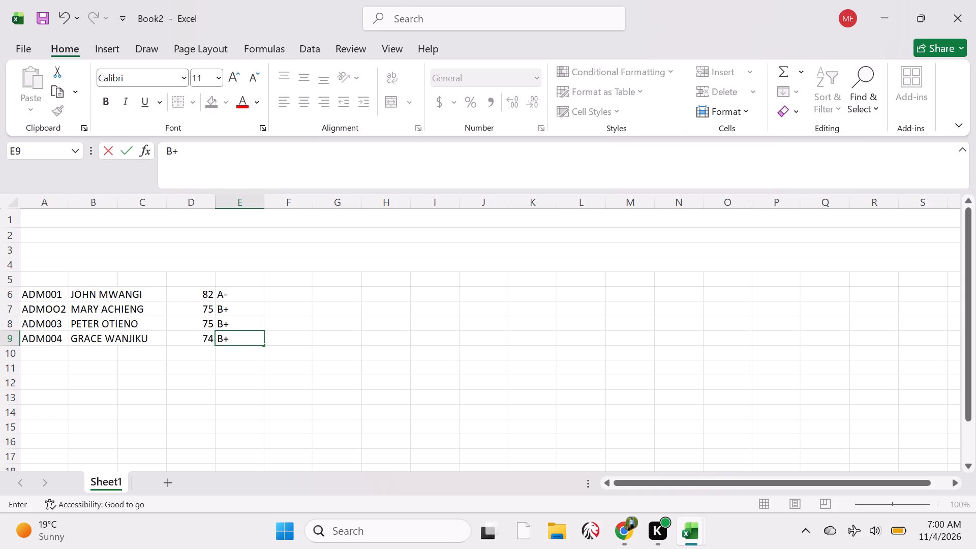
# Enter the admission number ADM OO5 followed by the fifth student's full name in capitals, both in cell A10.
pyautogui.click(44, 353)
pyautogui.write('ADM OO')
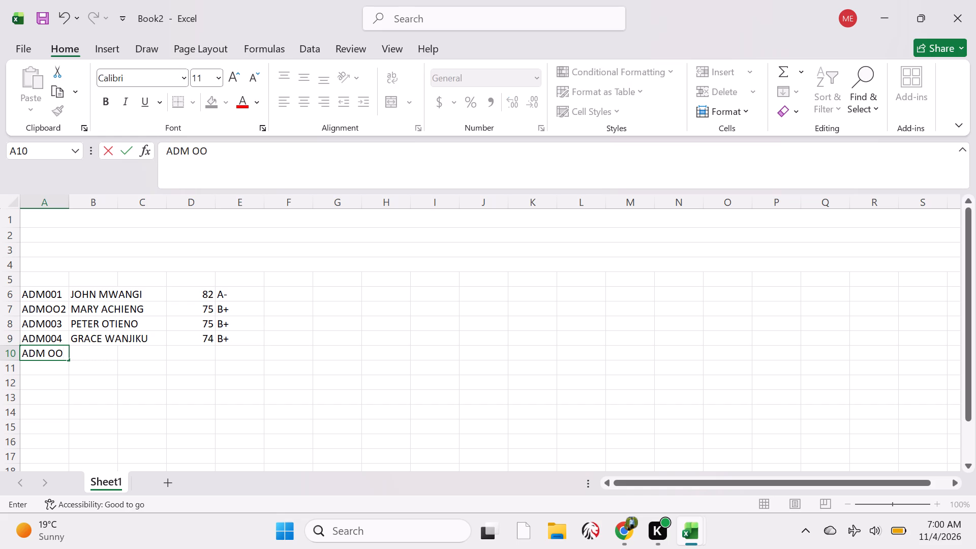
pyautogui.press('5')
pyautogui.click(95, 350)
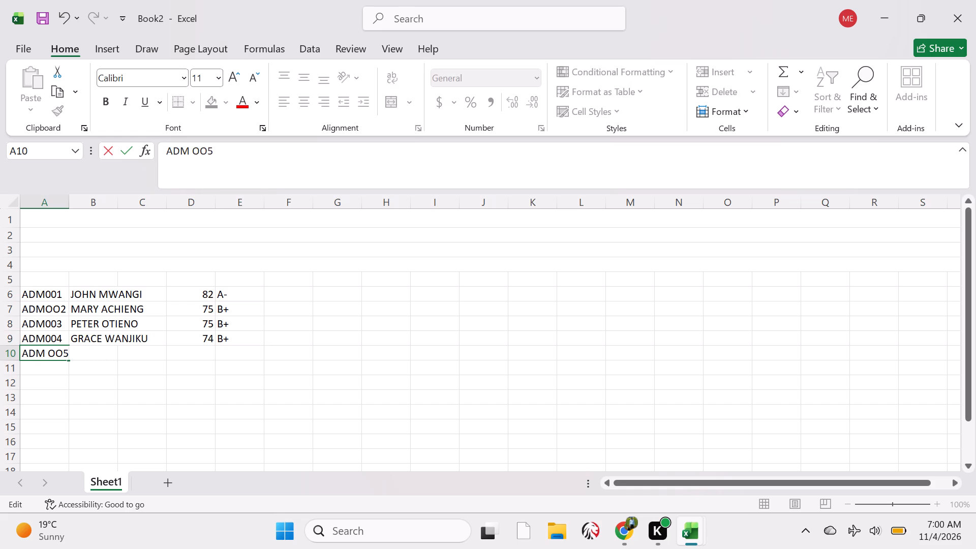
pyautogui.click(81, 351)
pyautogui.click(81, 351)
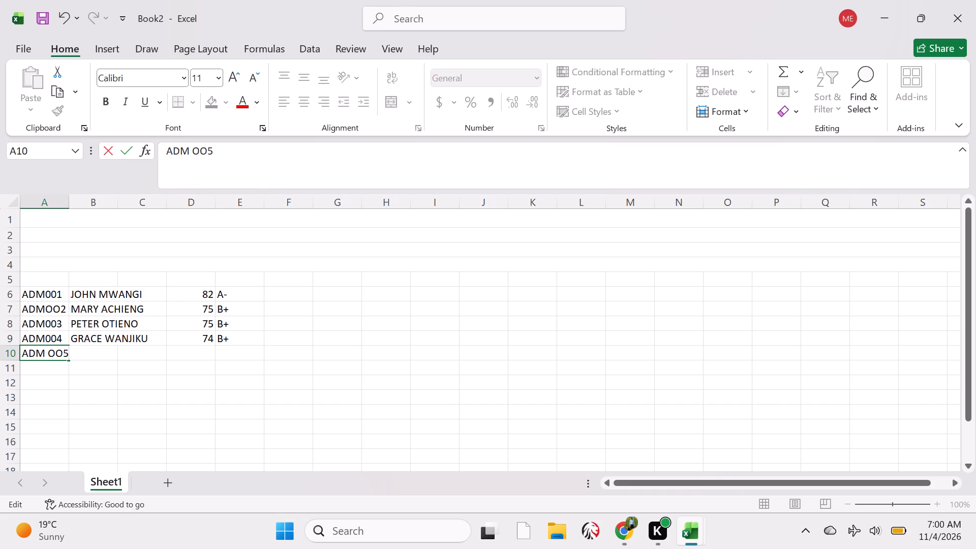
pyautogui.click(89, 358)
pyautogui.click(103, 348)
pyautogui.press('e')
pyautogui.press('BackSpace')
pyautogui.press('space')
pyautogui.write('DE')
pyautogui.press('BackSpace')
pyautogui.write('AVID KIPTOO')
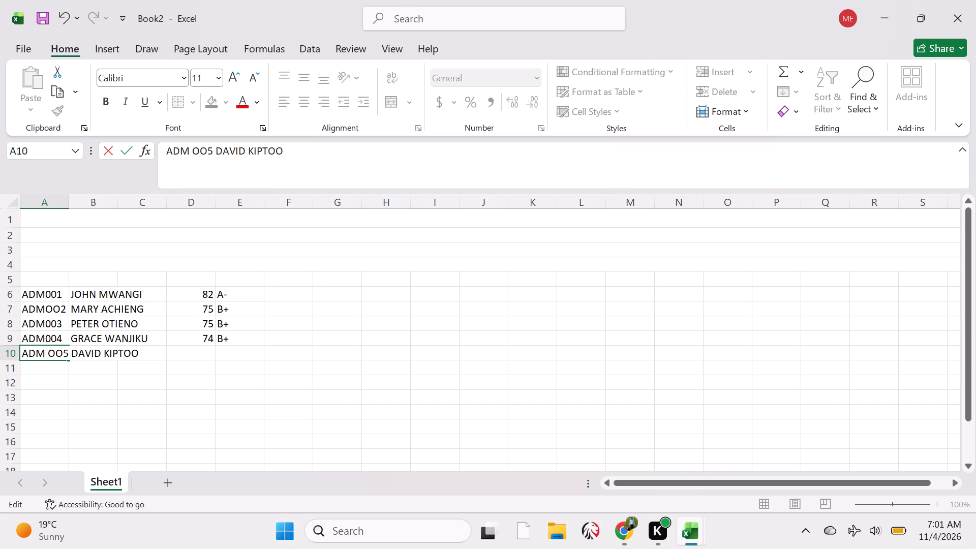
# Enter the fifth student's mark 75 in cell D10 and grade B+ in cell E10.
pyautogui.click(201, 354)
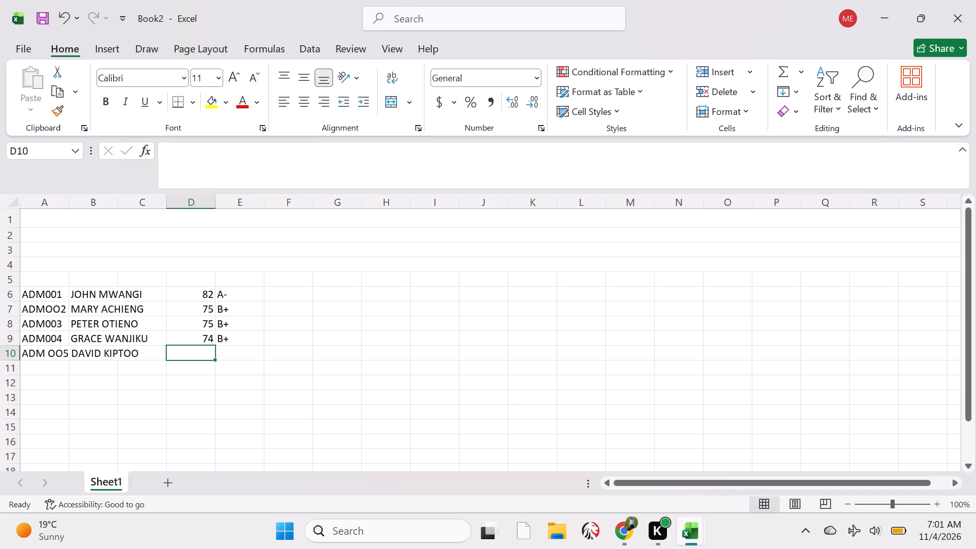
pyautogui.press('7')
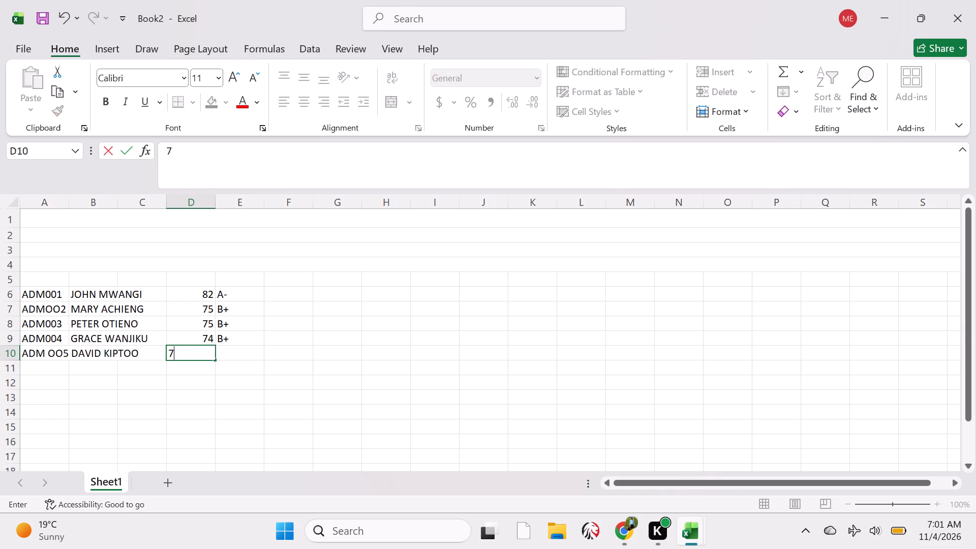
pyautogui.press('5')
pyautogui.click(237, 359)
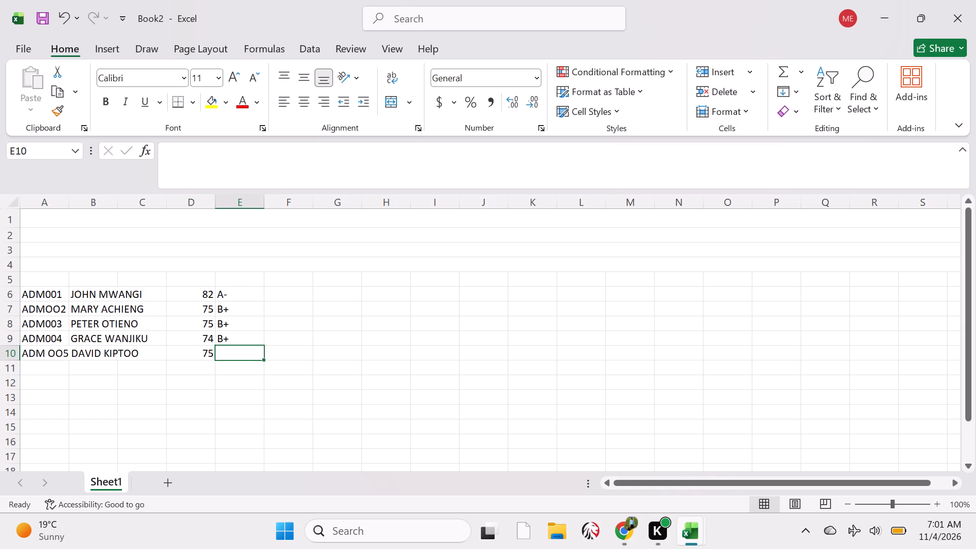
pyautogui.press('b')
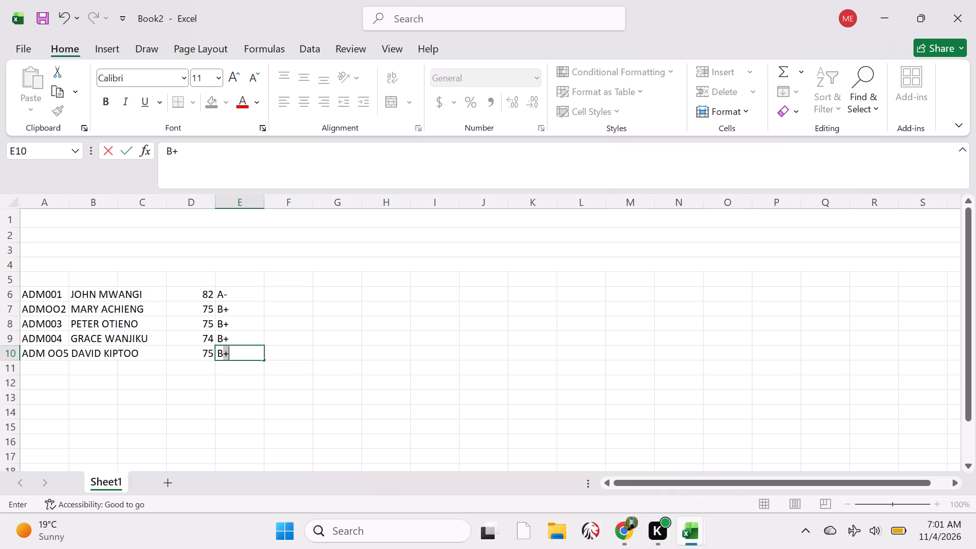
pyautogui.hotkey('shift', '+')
# Enter the admission number ADMOO6 in cell A11 and the sixth student's full name in capitals in cell B11.
pyautogui.click(40, 372)
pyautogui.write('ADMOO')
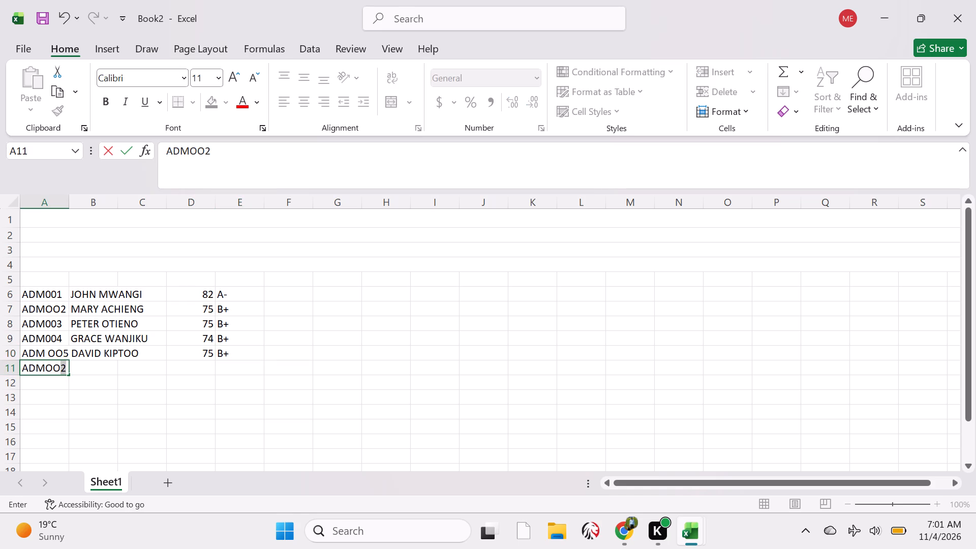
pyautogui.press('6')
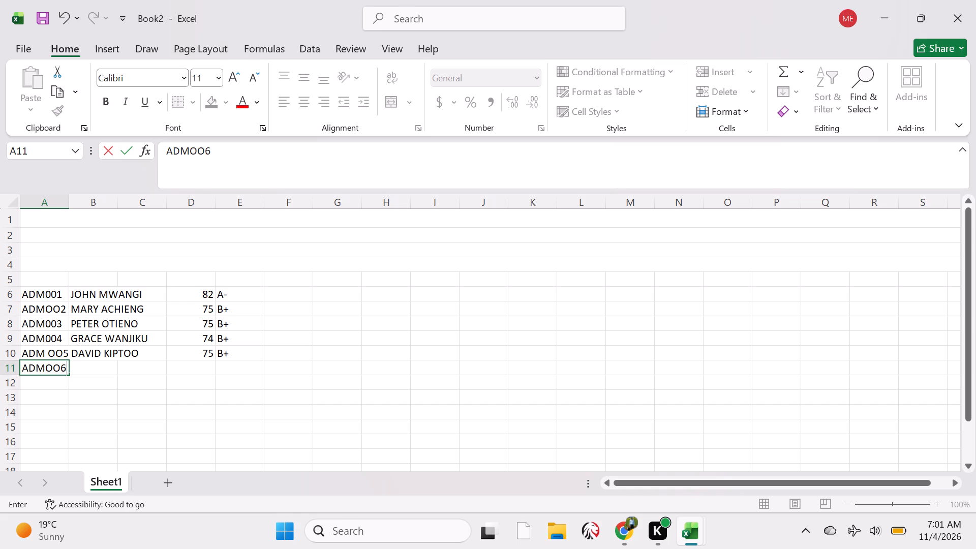
pyautogui.click(76, 369)
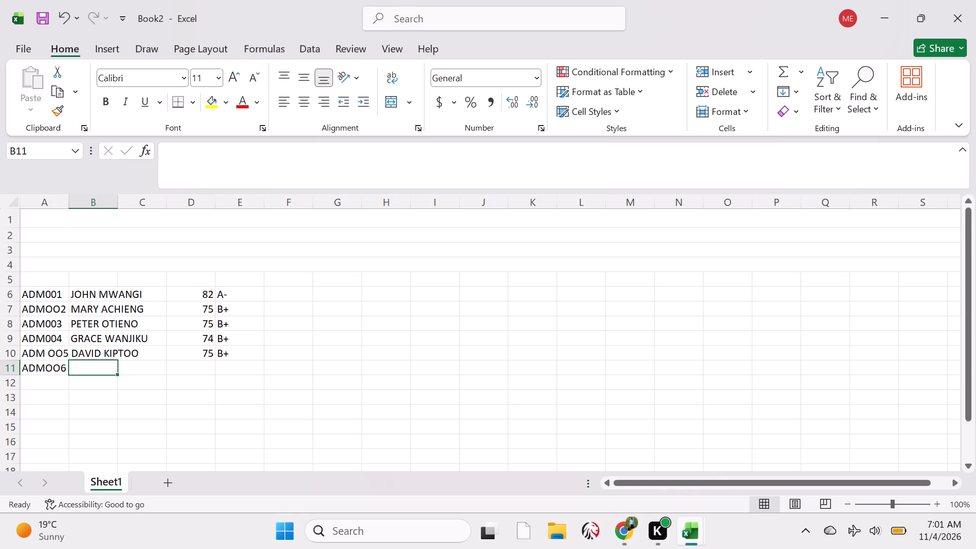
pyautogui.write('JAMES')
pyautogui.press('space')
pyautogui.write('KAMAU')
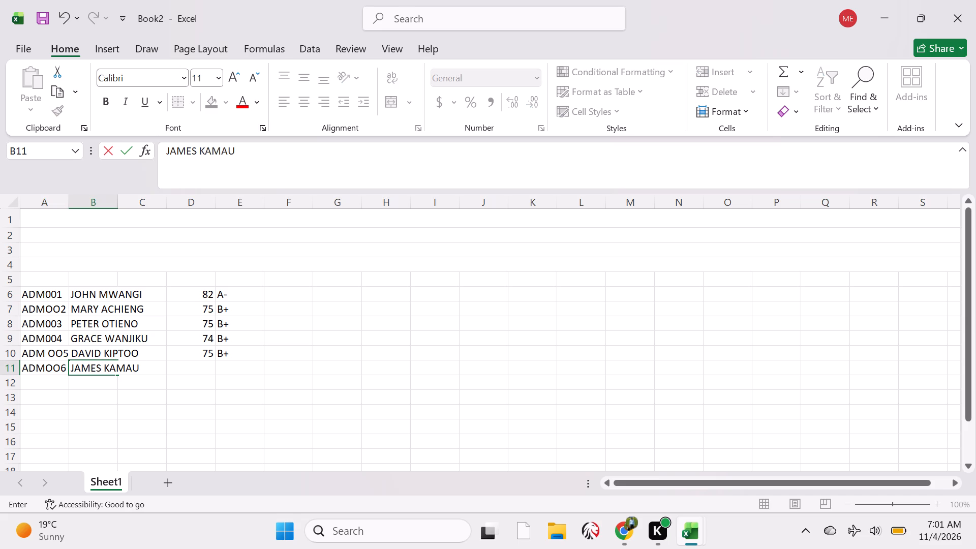
# Enter the sixth student's mark 91 in cell D11 and grade A- in cell E11.
pyautogui.click(203, 364)
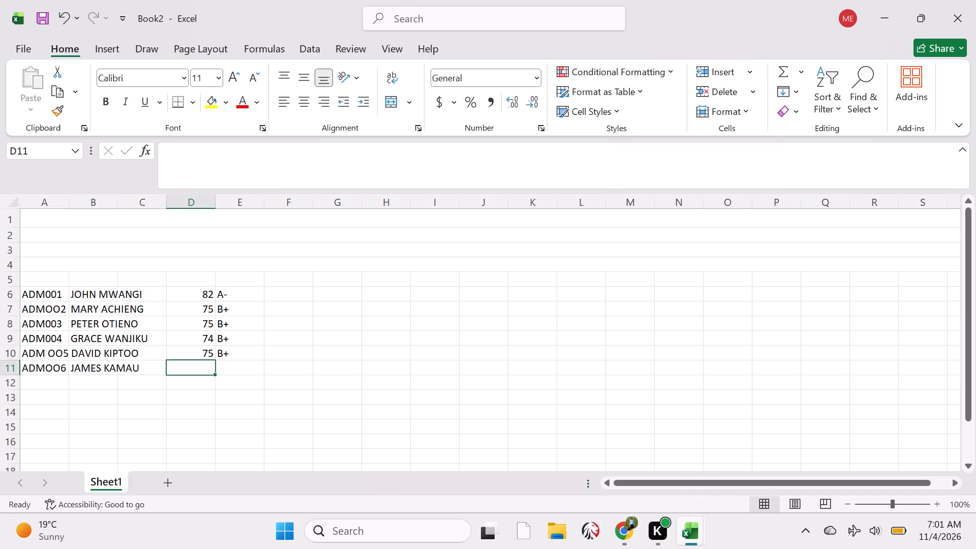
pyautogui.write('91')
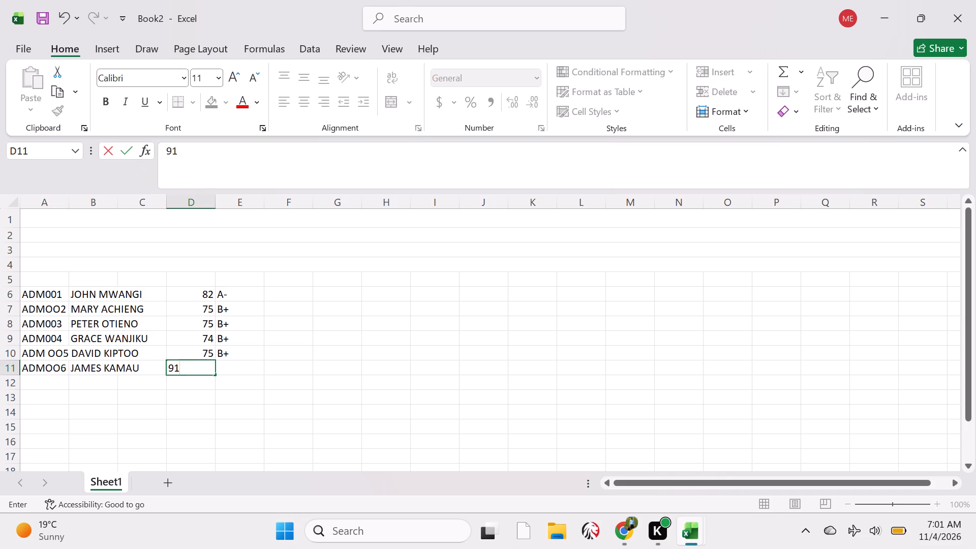
pyautogui.click(229, 370)
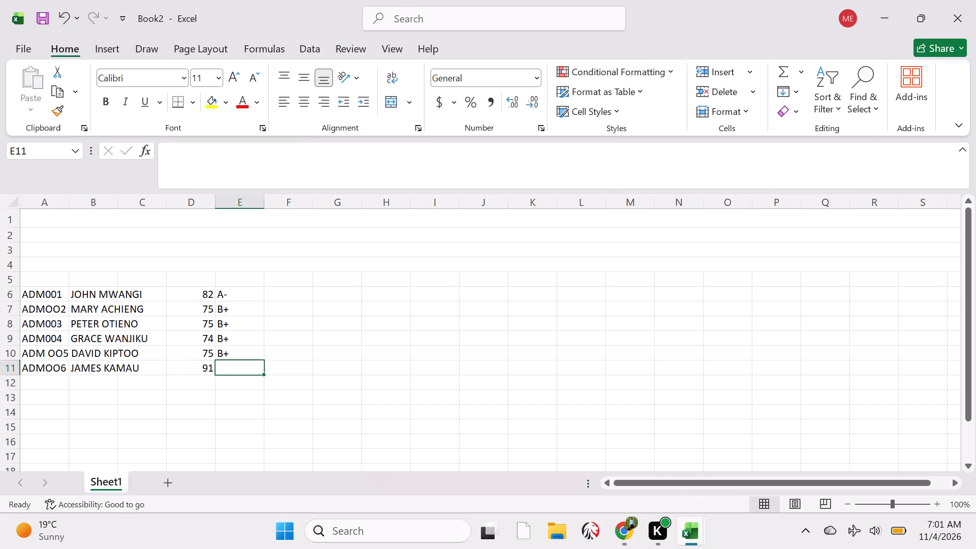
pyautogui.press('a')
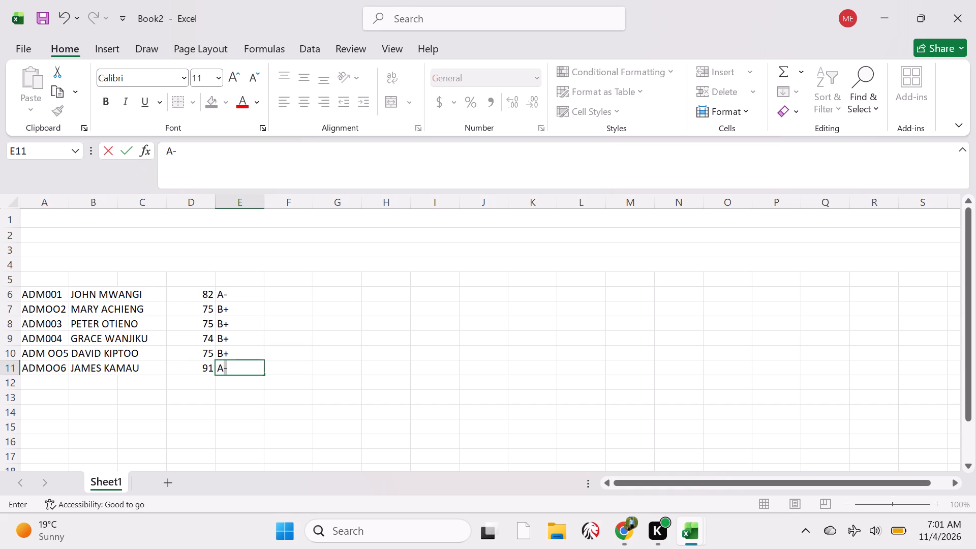
# Enter the admission number ADMOO7 in cell A12 and the seventh student's full name in capitals in cell B12.
pyautogui.click(42, 383)
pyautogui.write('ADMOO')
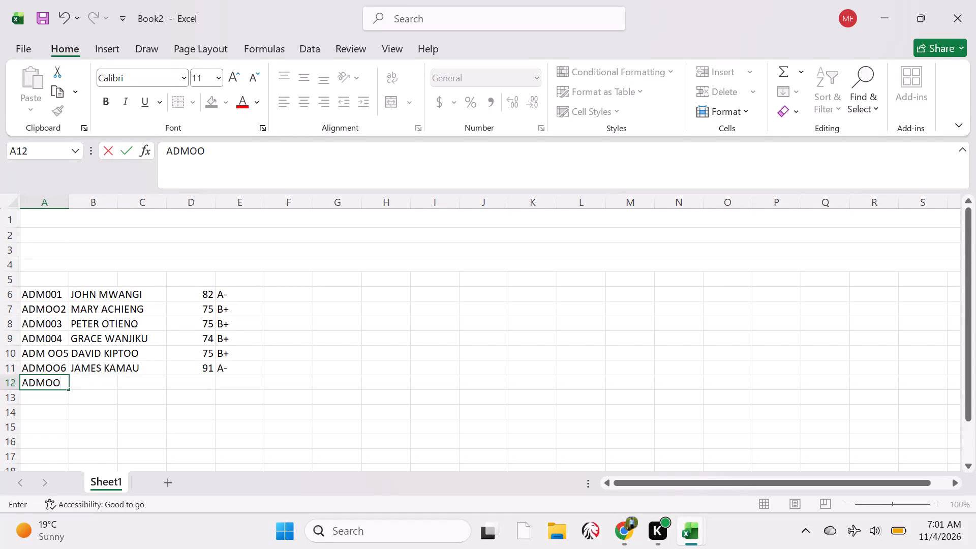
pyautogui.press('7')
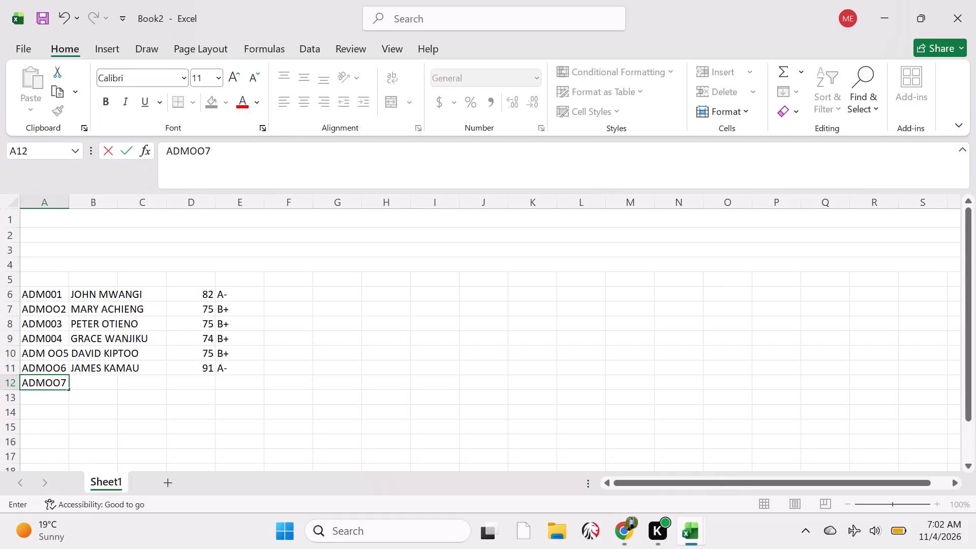
pyautogui.click(104, 383)
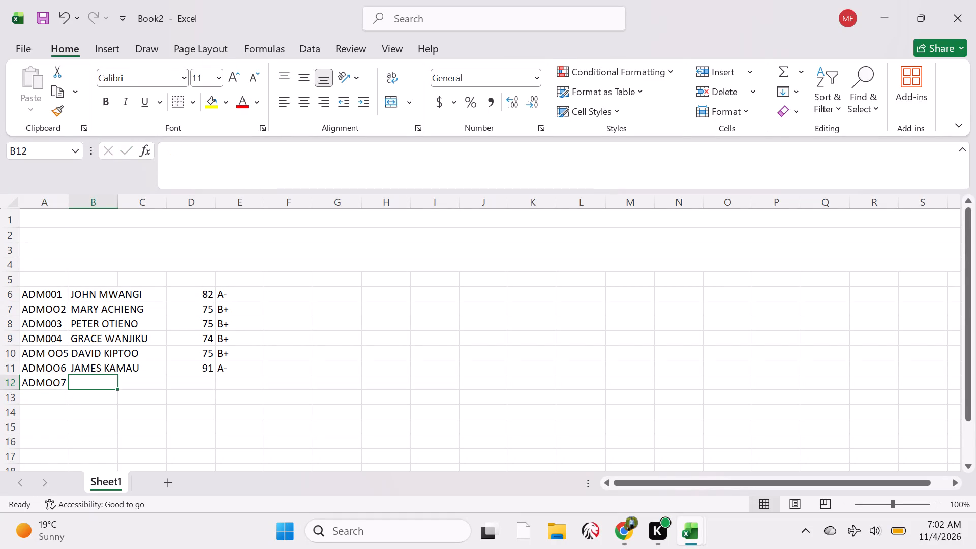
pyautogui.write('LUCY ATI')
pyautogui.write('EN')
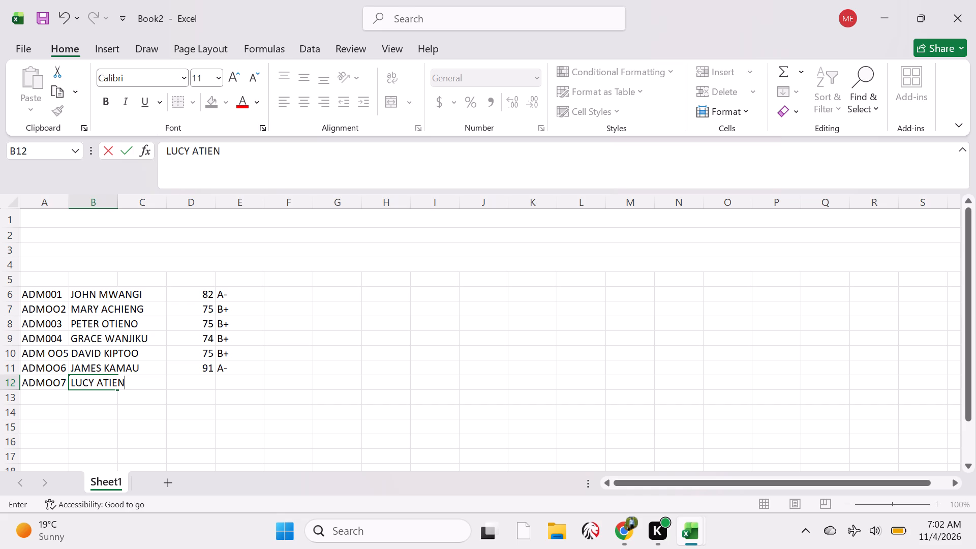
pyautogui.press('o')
# Enter the seventh student's mark 67 in cell D12 and grade B+ in cell E12.
pyautogui.click(204, 385)
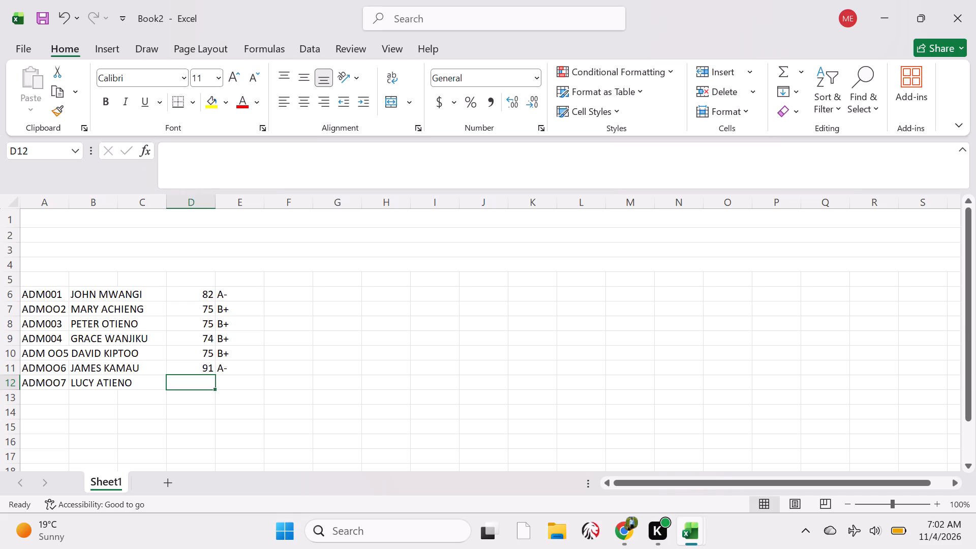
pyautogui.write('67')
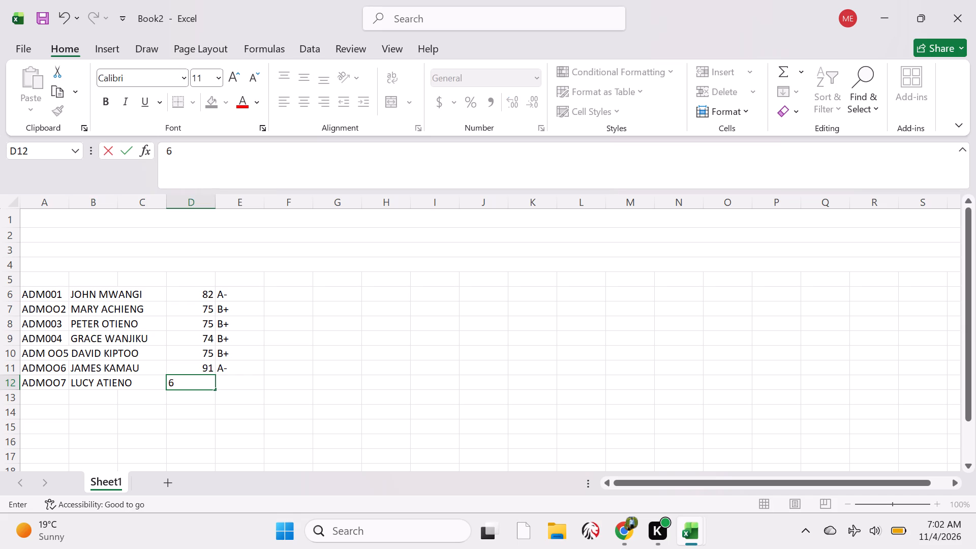
pyautogui.click(235, 387)
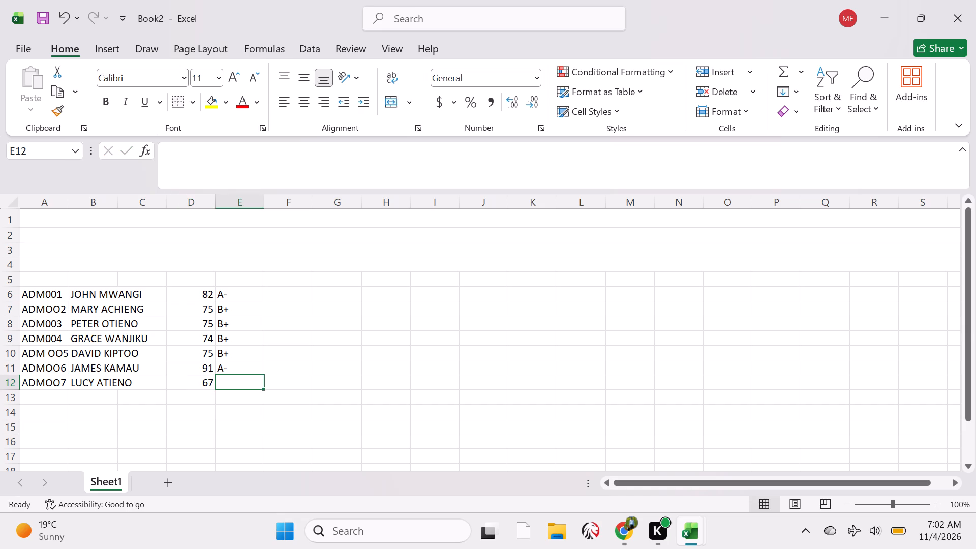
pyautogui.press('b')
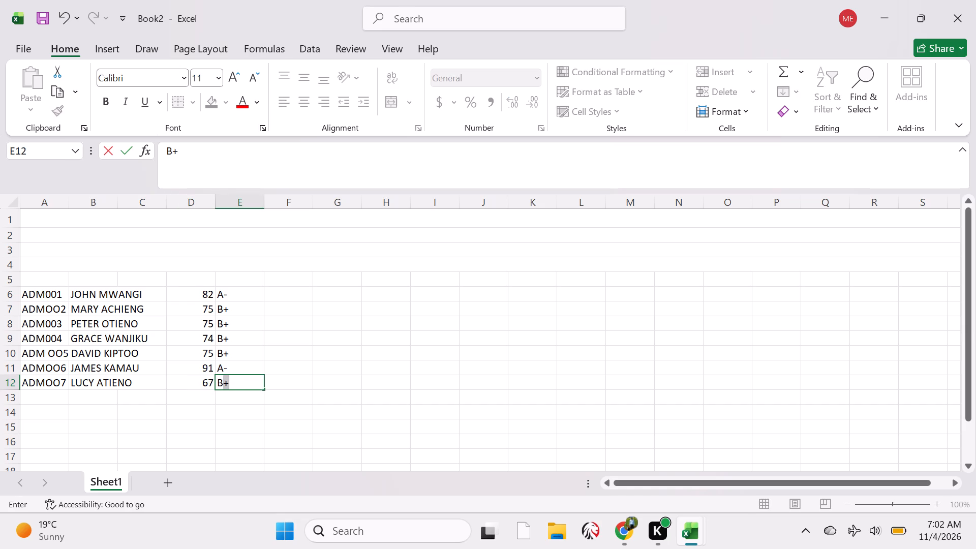
# Enter the admission number ADM008 in cell A13 and the eighth student's full name in capitals in cell B13.
pyautogui.click(47, 399)
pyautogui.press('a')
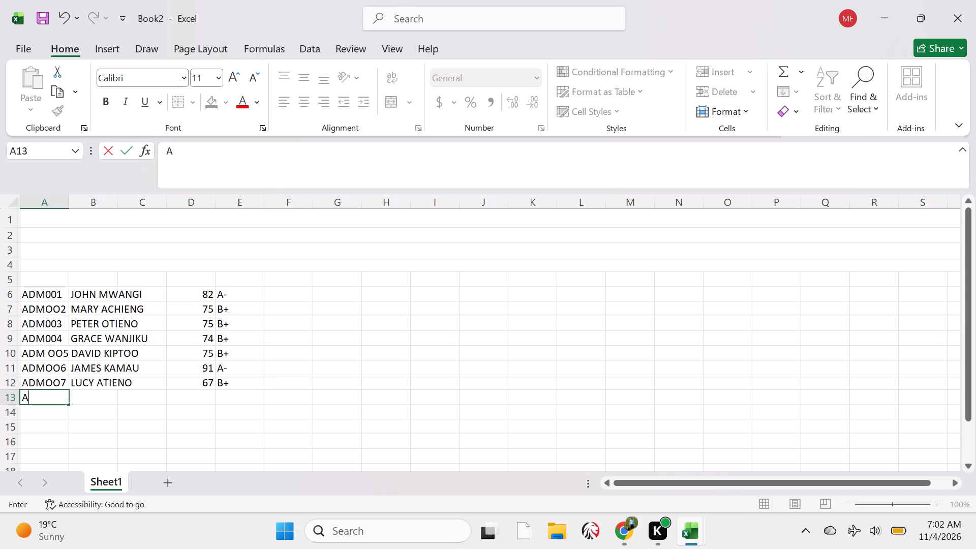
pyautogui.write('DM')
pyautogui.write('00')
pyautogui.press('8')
pyautogui.click(80, 398)
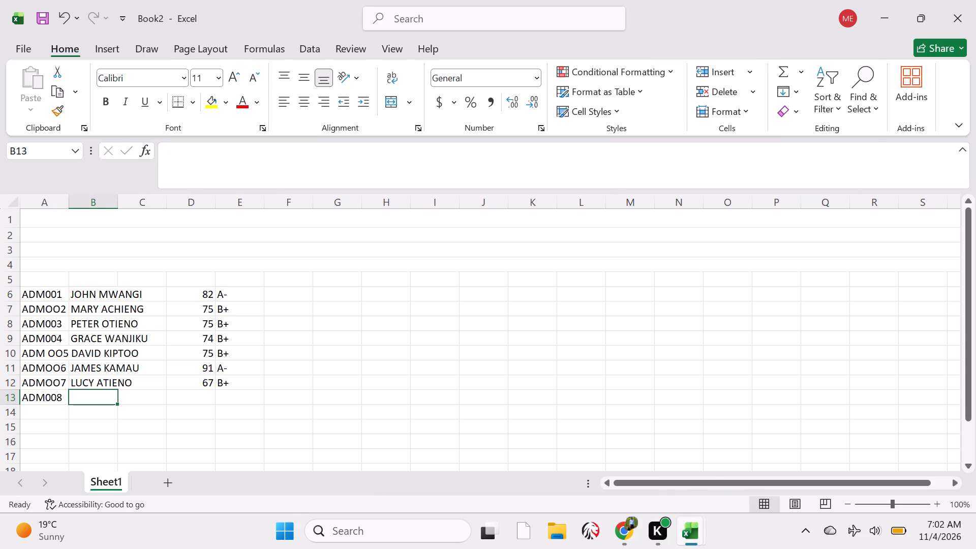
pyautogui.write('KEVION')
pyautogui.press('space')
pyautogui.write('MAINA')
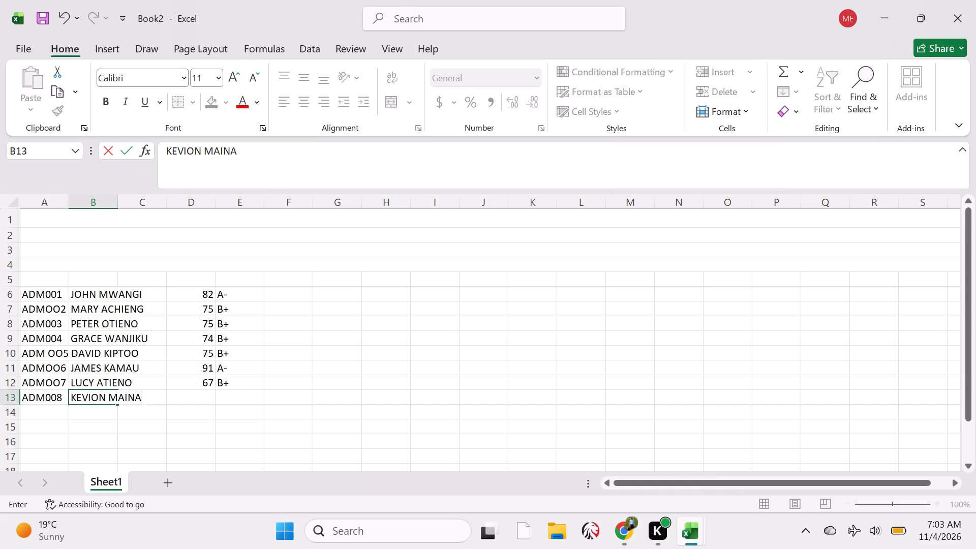
pyautogui.click(96, 397)
pyautogui.press('BackSpace')
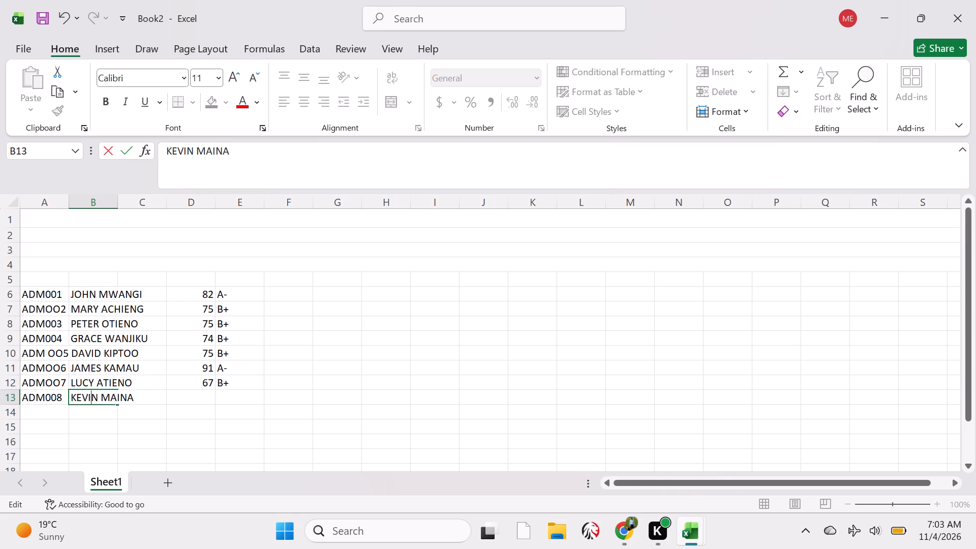
# Enter the eighth student's mark 91 in cell D13.
pyautogui.click(206, 394)
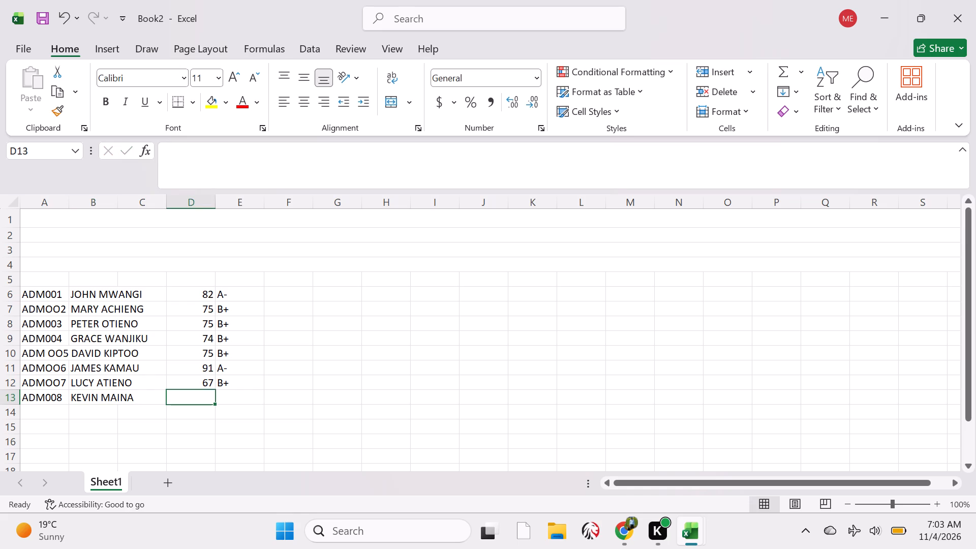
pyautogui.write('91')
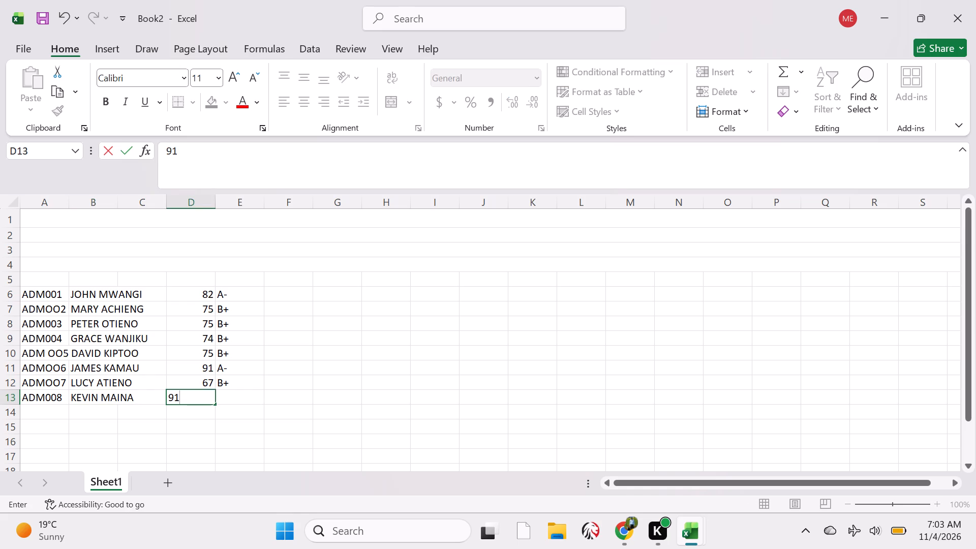
pyautogui.click(234, 400)
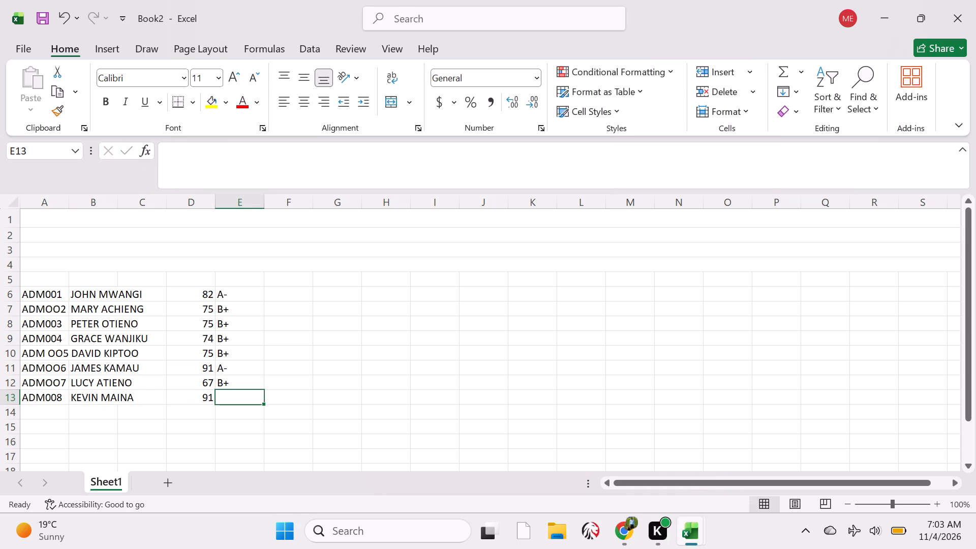
# Correct the sixth student's grade in cell E11 to A.
pyautogui.doubleClick(233, 371)
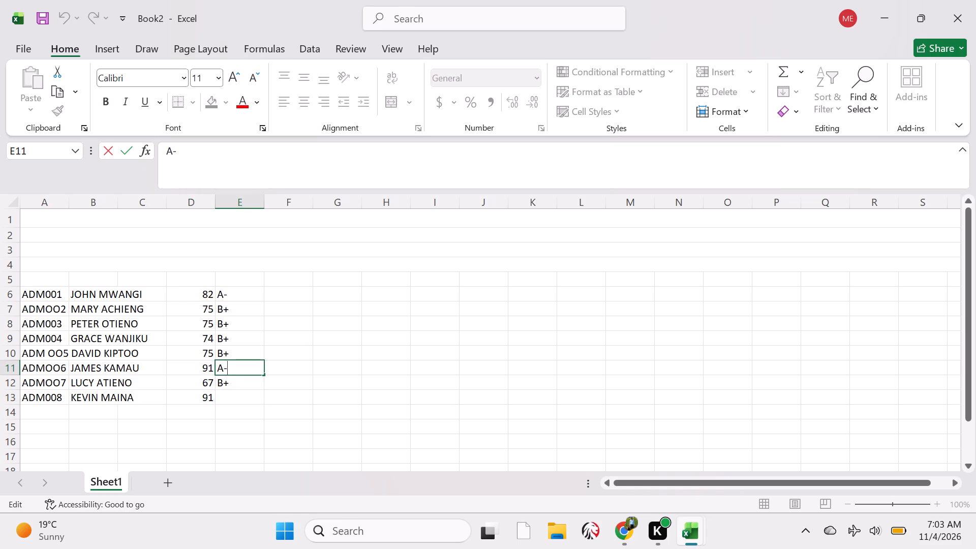
pyautogui.press('BackSpace')
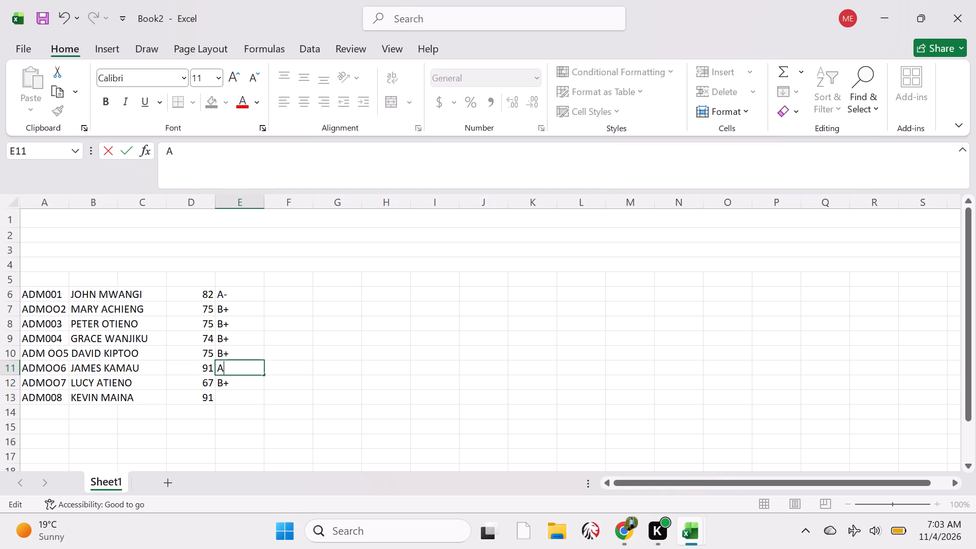
# Enter the eighth student's grade A in cell E13.
pyautogui.click(229, 398)
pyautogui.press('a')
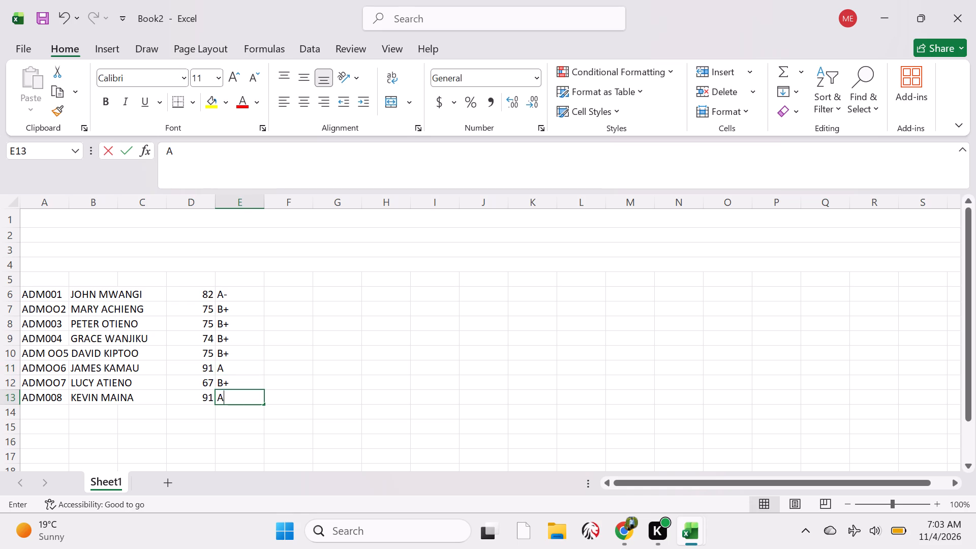
# Enter the admission number ADM009 in cell A14 and the ninth student's full name in capitals in cell B14.
pyautogui.click(47, 414)
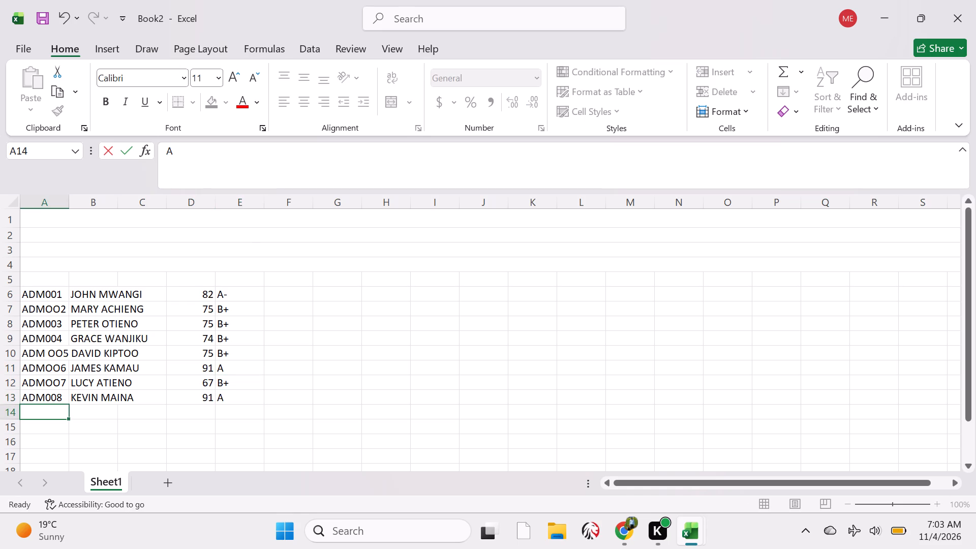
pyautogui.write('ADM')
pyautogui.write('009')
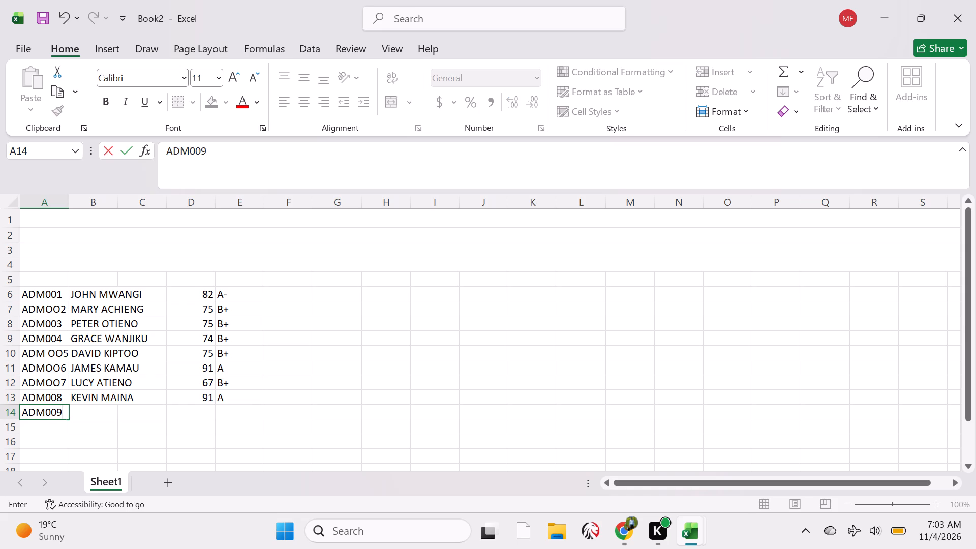
pyautogui.click(85, 416)
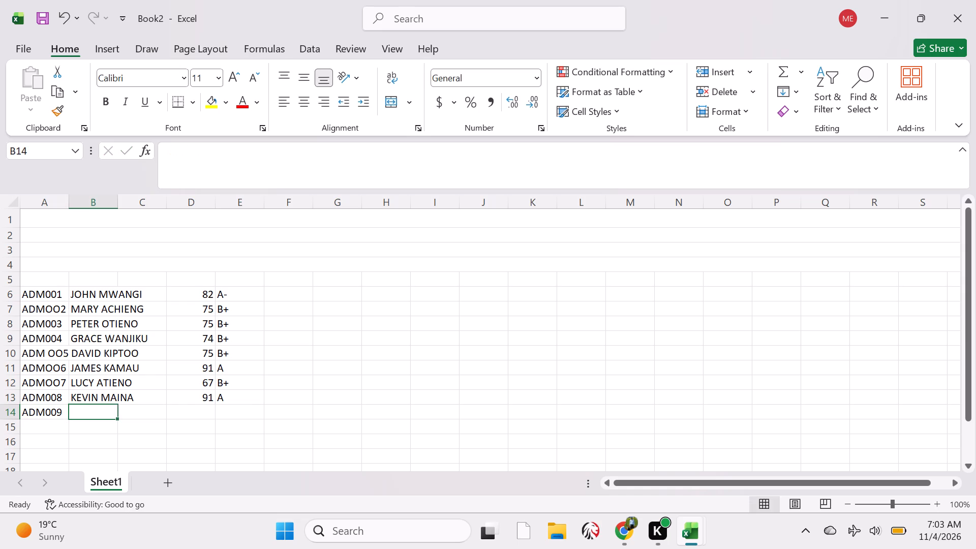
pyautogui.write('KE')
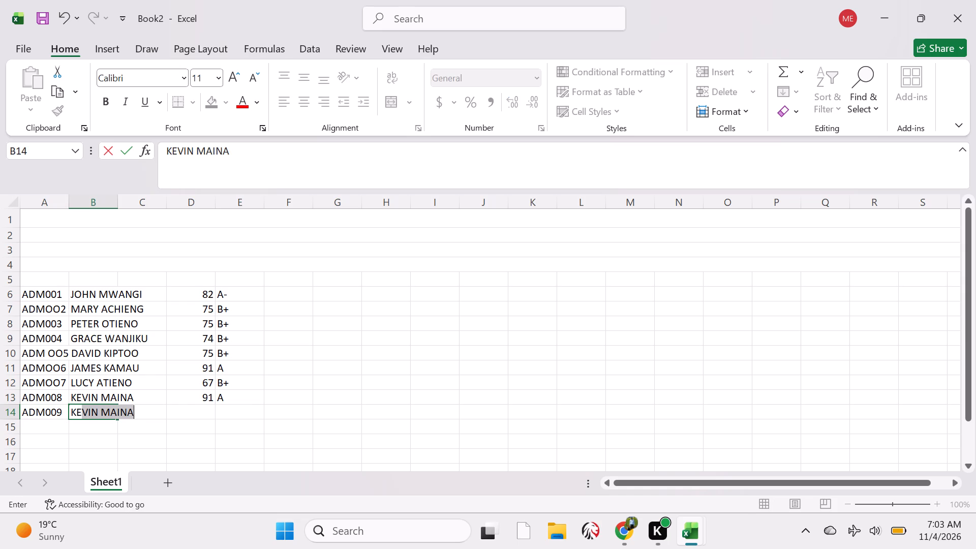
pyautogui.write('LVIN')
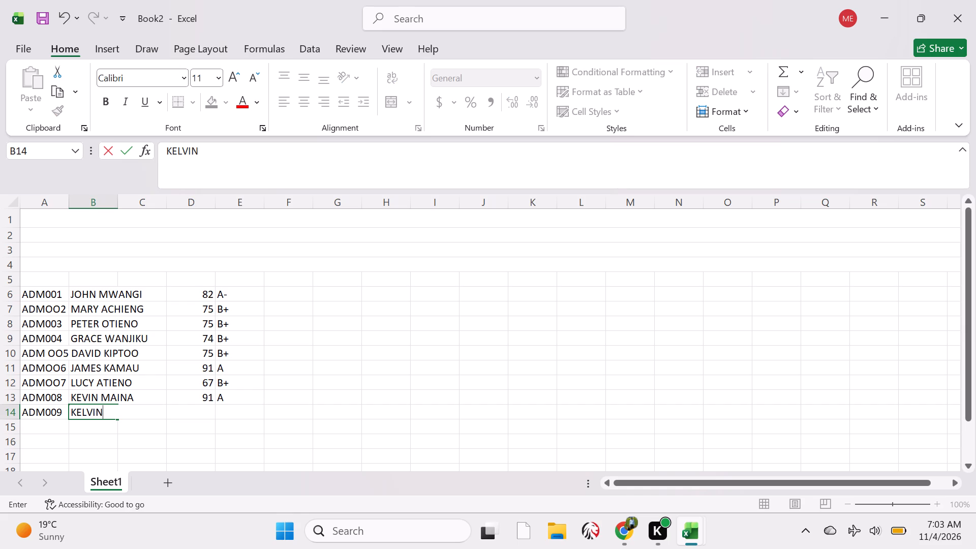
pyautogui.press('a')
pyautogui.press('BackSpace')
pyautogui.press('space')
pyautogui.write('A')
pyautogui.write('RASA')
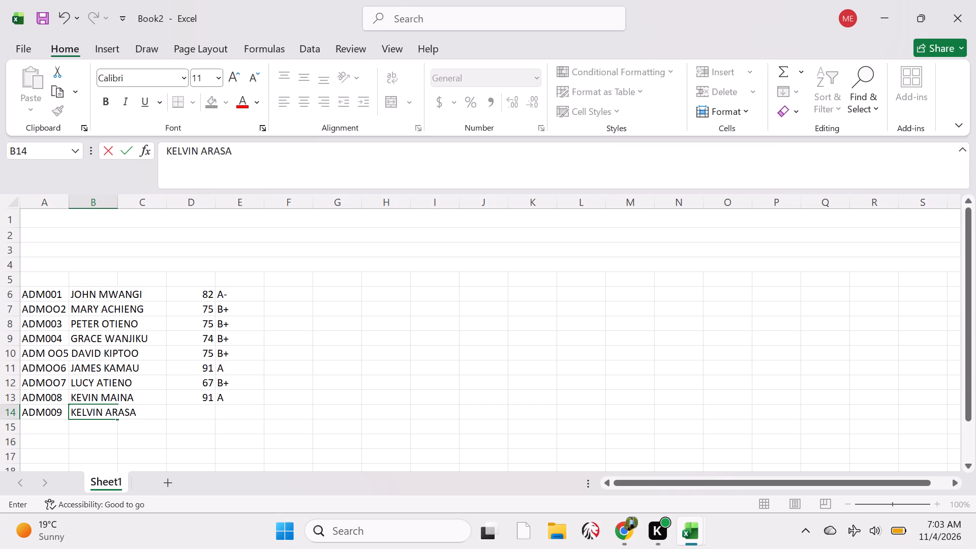
# Enter the ninth student's mark 78 in cell D14 and grade B+ in cell E14.
pyautogui.click(197, 418)
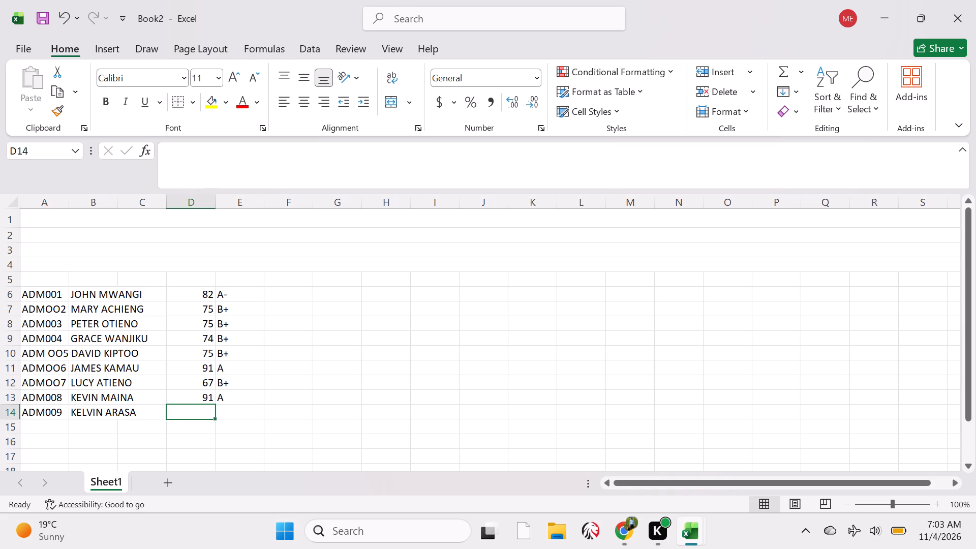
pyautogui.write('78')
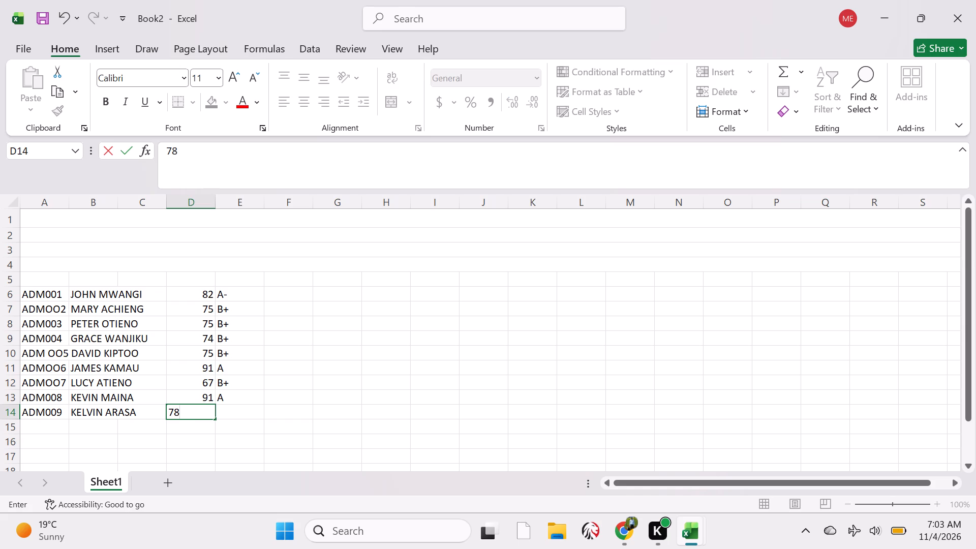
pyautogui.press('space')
pyautogui.click(228, 415)
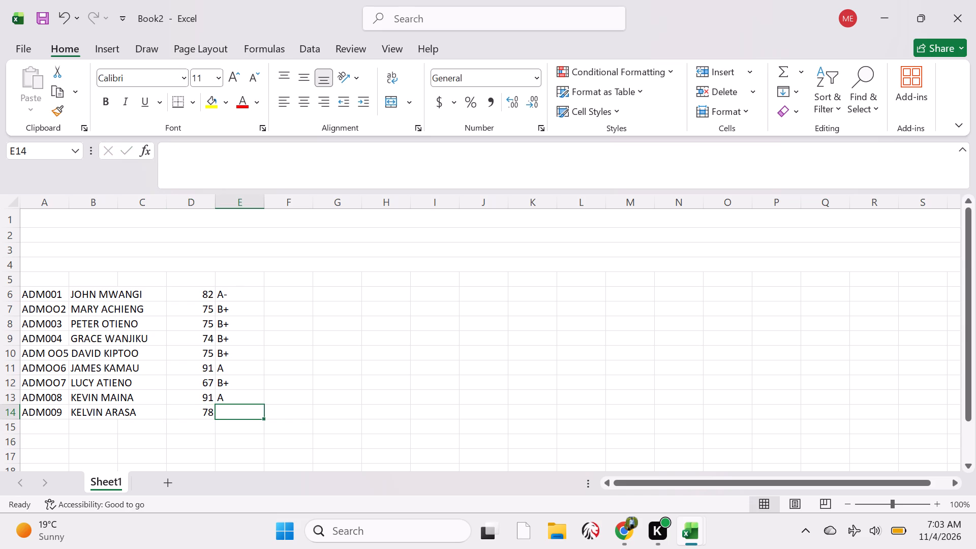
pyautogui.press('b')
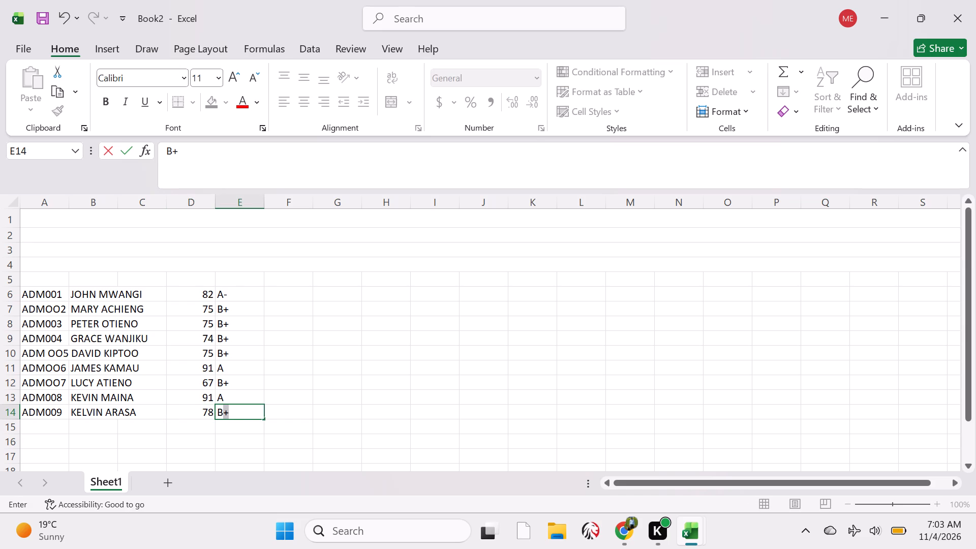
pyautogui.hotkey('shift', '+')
pyautogui.hotkey('shift', 'BackSpace')
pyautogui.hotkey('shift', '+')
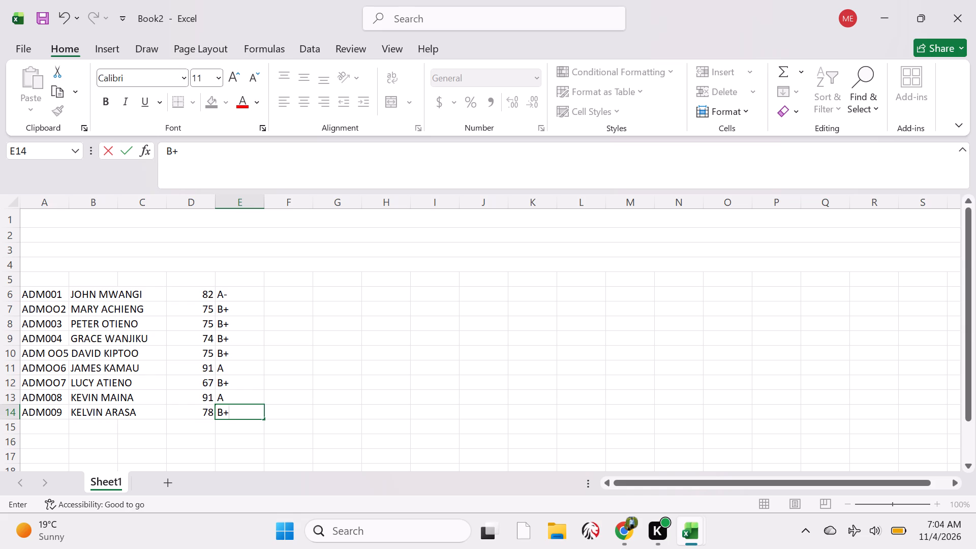
# Enter the admission number ADMO10, with a letter O, in cell A15 and the tenth student's full name in capitals in cell B15.
pyautogui.click(48, 429)
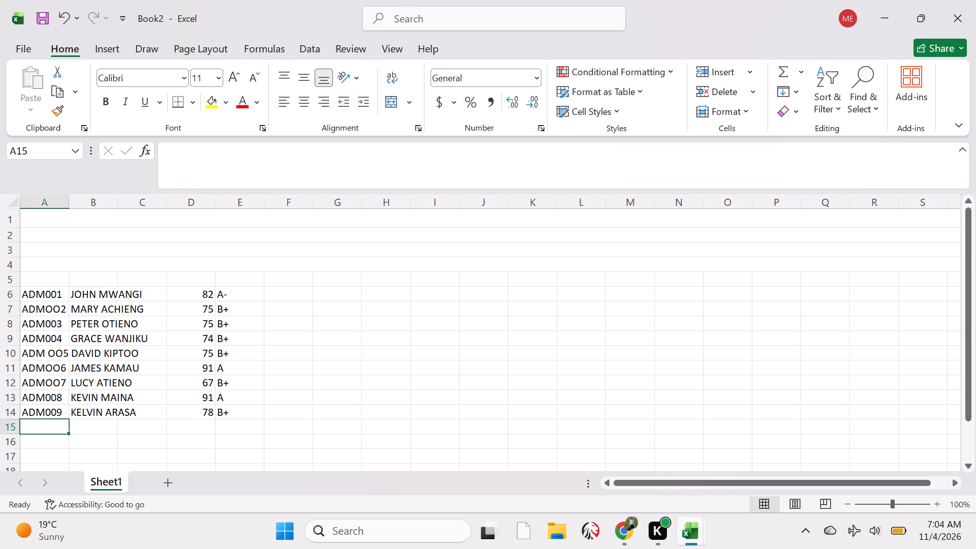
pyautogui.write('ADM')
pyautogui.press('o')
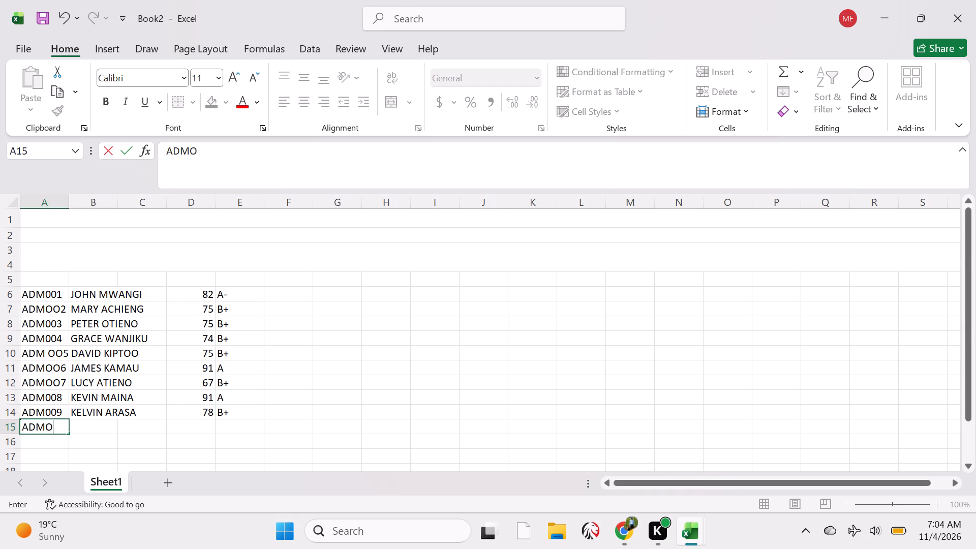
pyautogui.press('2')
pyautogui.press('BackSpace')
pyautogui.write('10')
pyautogui.click(81, 425)
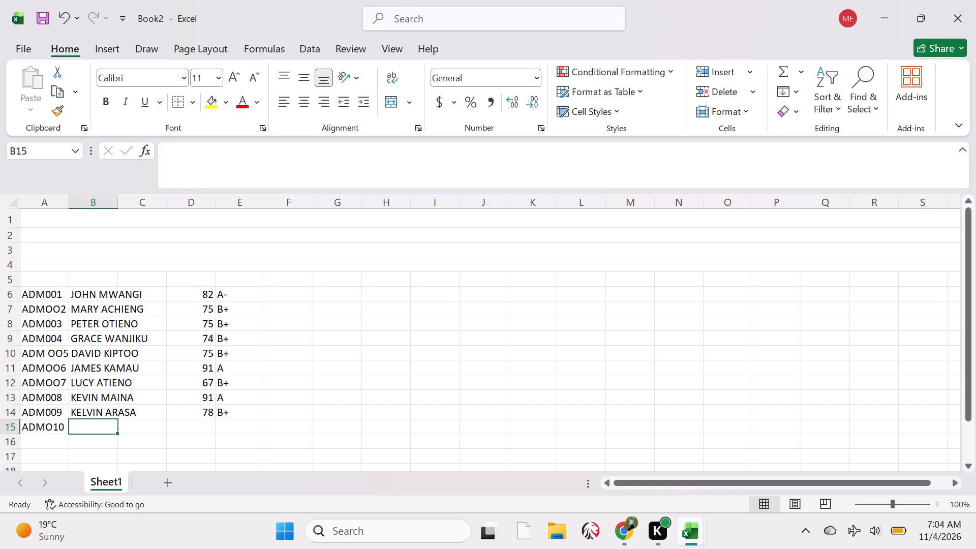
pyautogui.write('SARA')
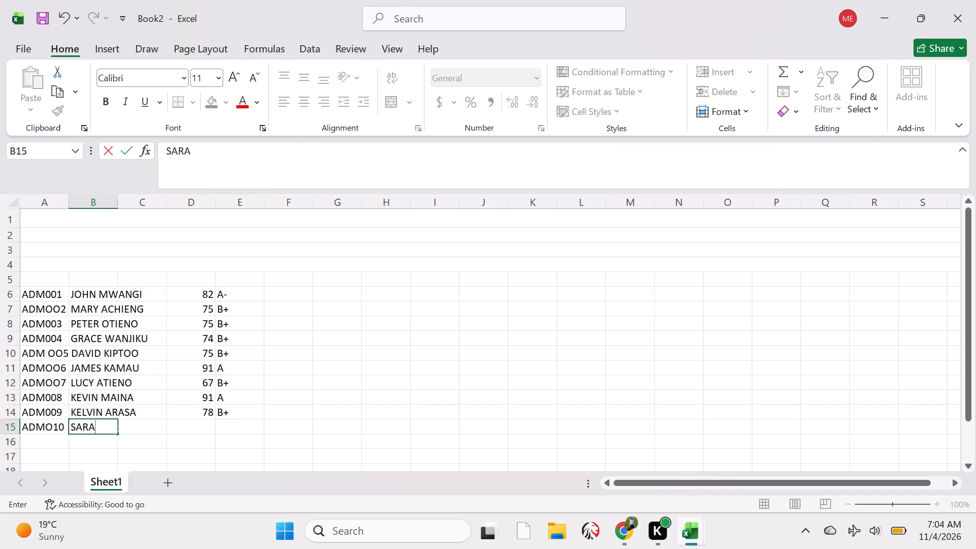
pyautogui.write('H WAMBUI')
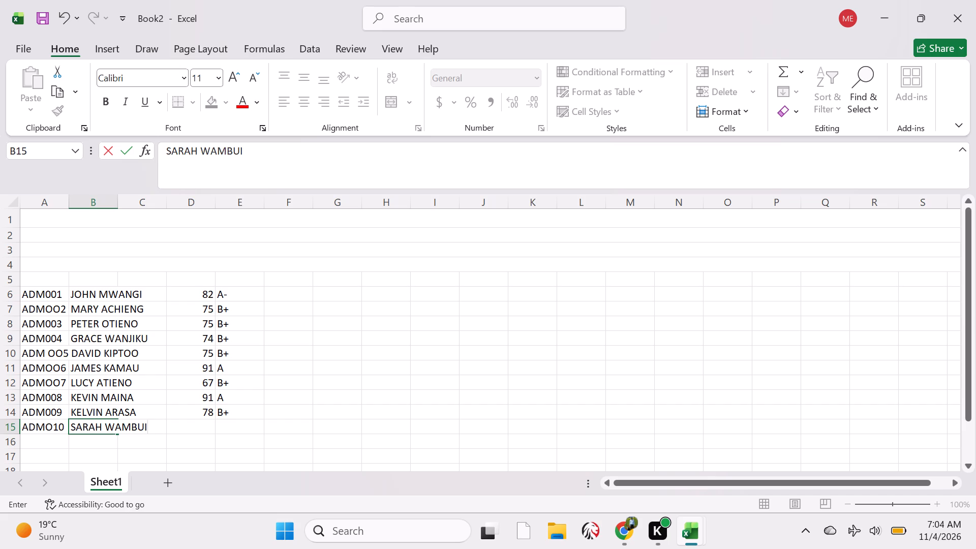
# Enter the tenth student's mark 58 in cell D15 and grade B- in cell E15.
pyautogui.click(210, 429)
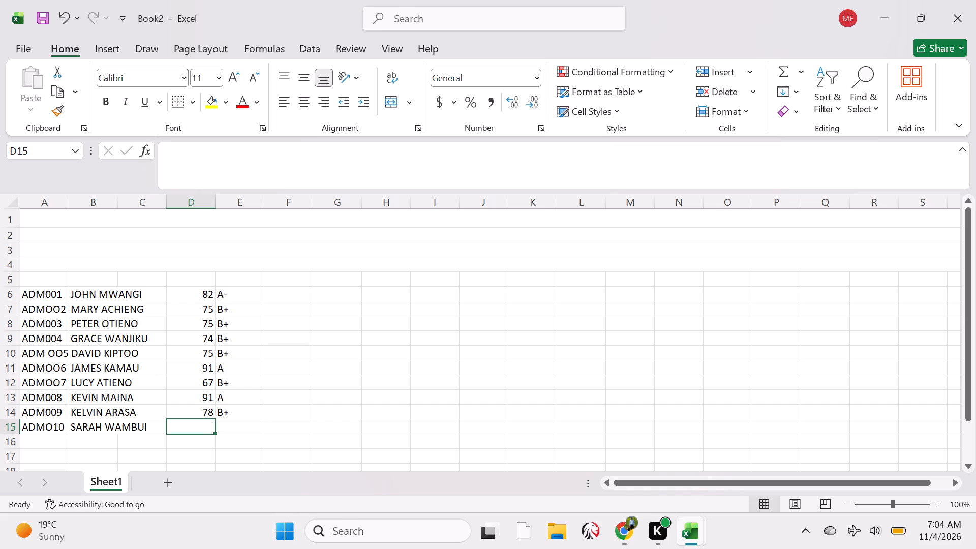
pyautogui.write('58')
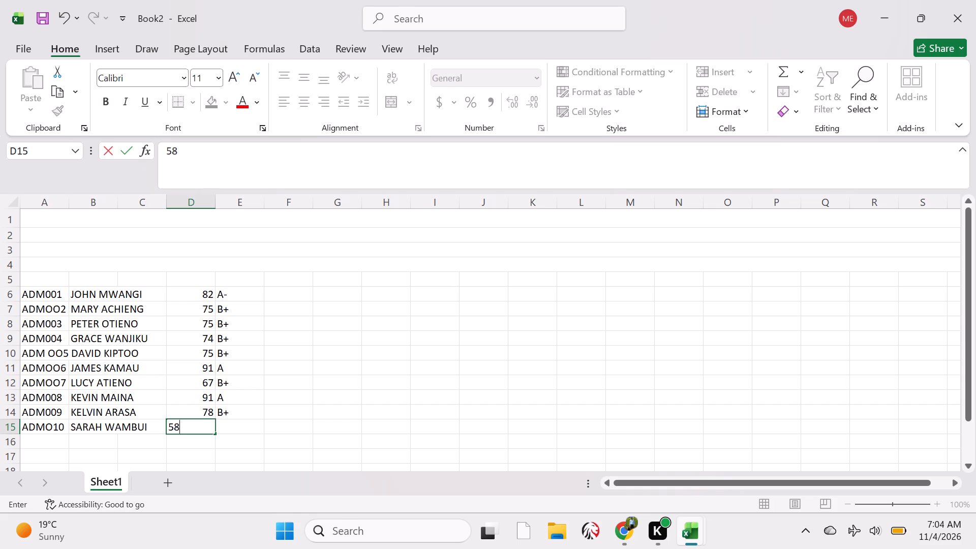
pyautogui.click(242, 427)
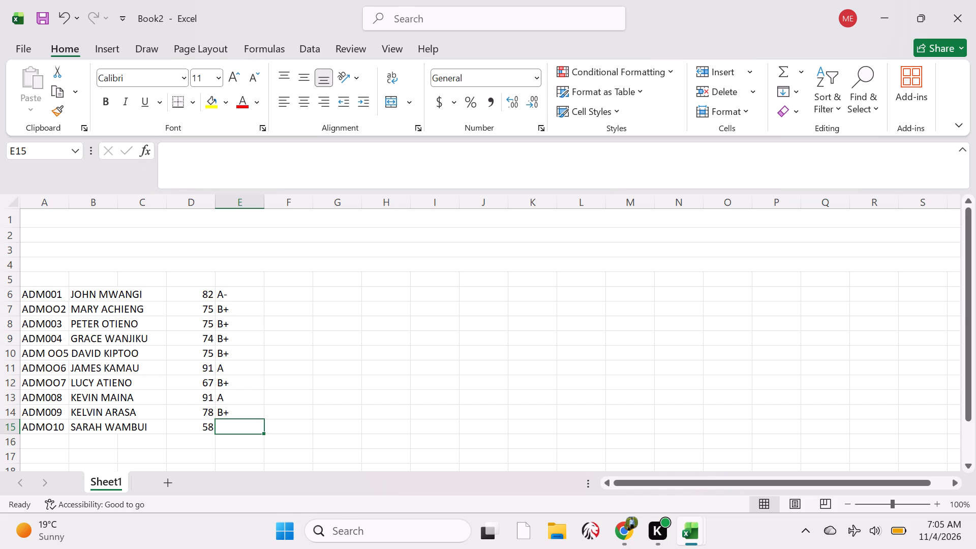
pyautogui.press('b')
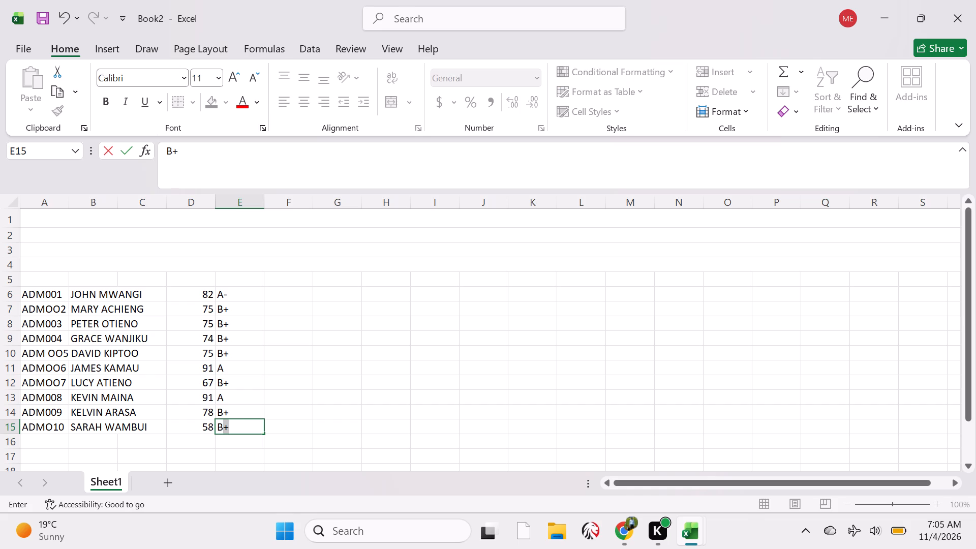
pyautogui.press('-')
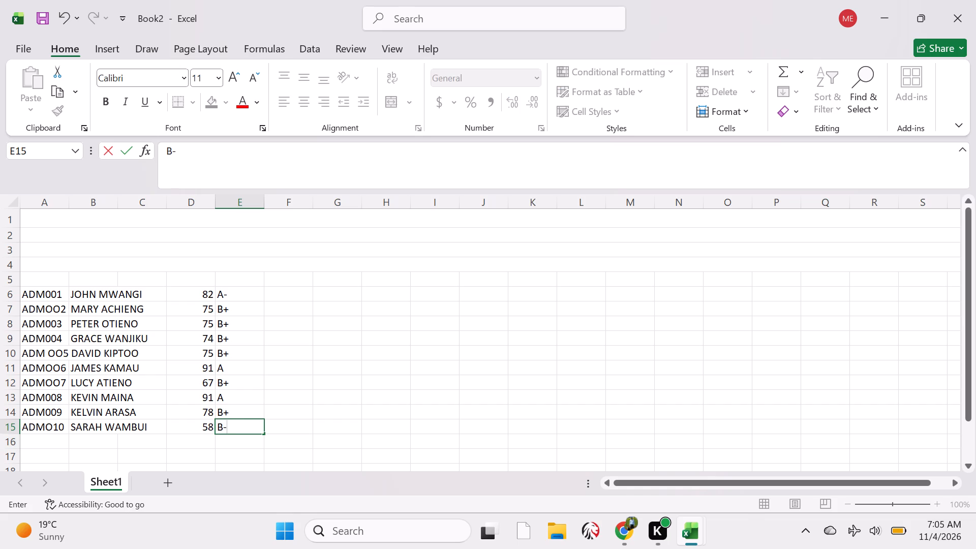
# Enter the admission number ADMO11, with a letter O, in cell A16 and the eleventh student's full name in capitals in cell B16.
pyautogui.click(48, 442)
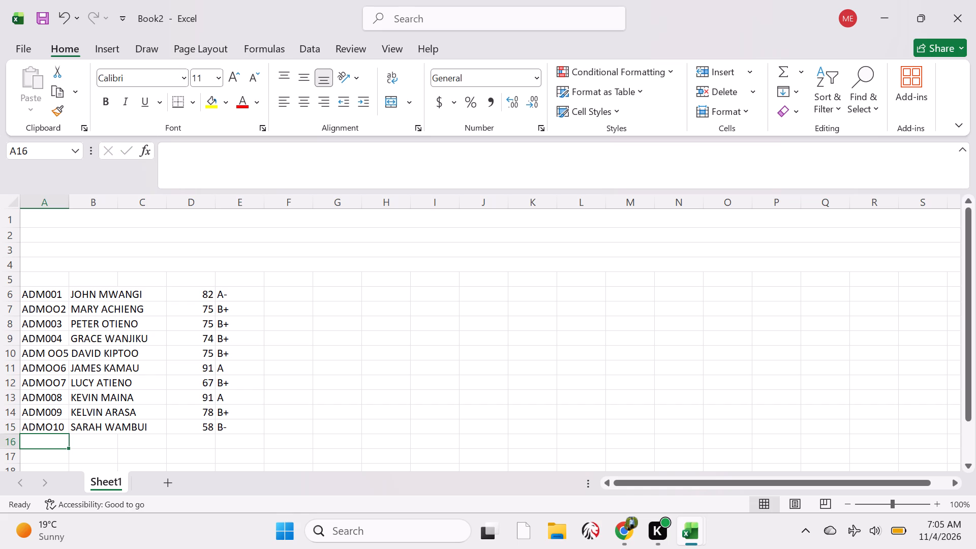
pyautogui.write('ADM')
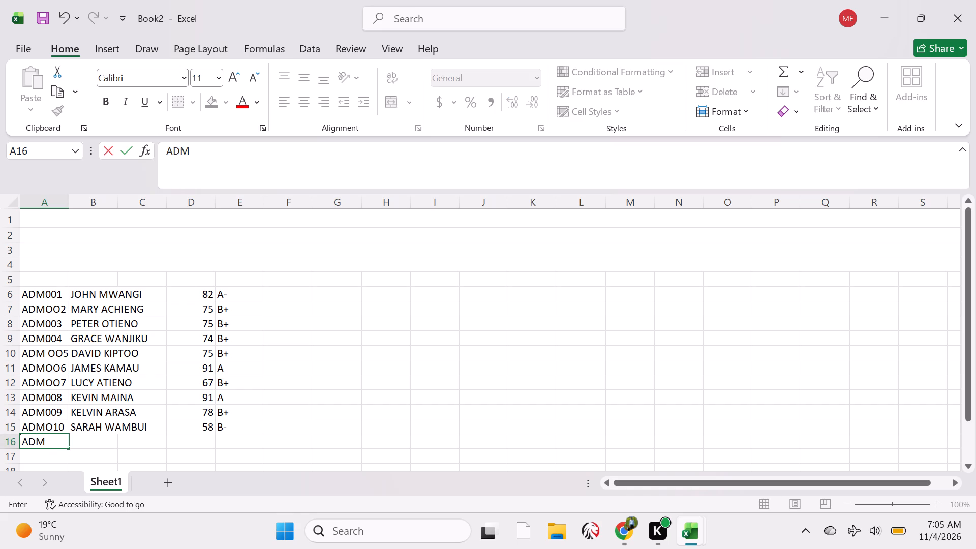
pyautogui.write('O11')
pyautogui.click(101, 448)
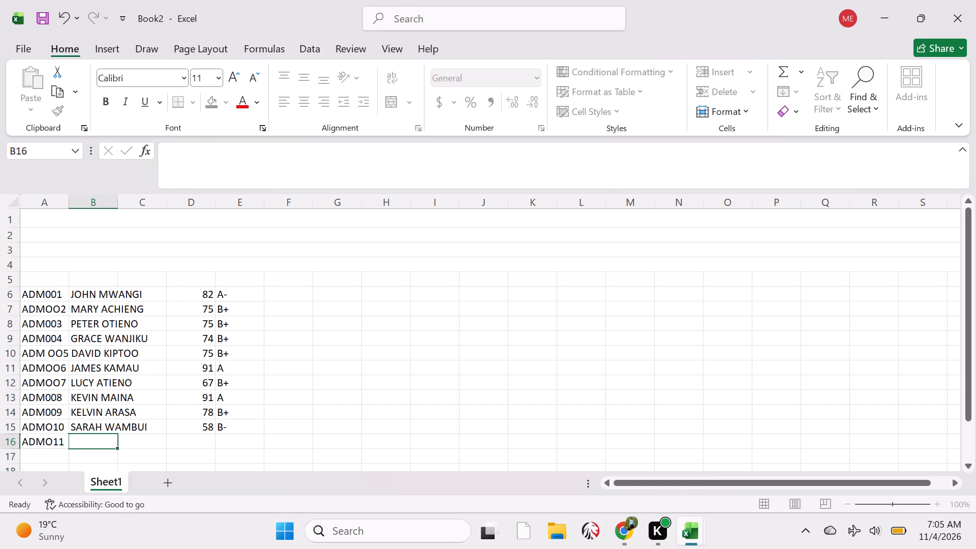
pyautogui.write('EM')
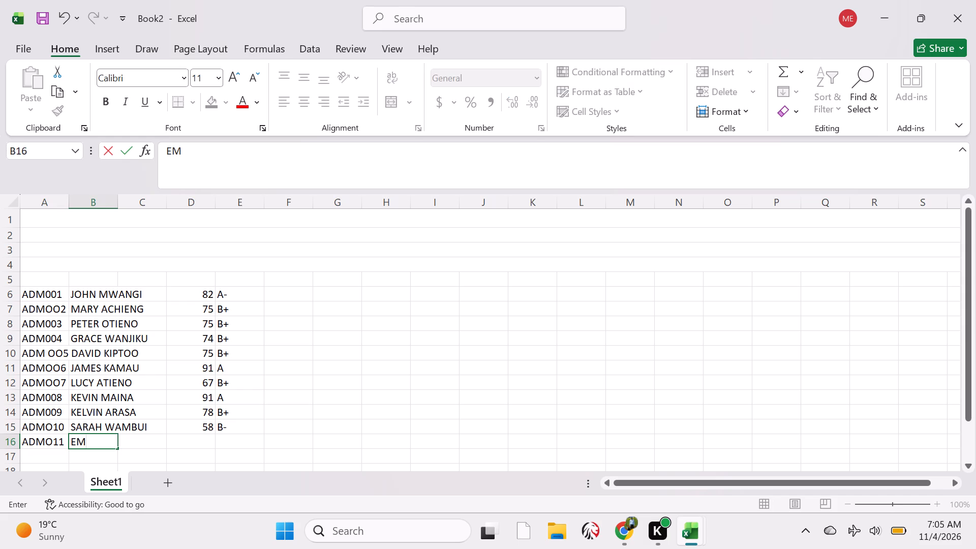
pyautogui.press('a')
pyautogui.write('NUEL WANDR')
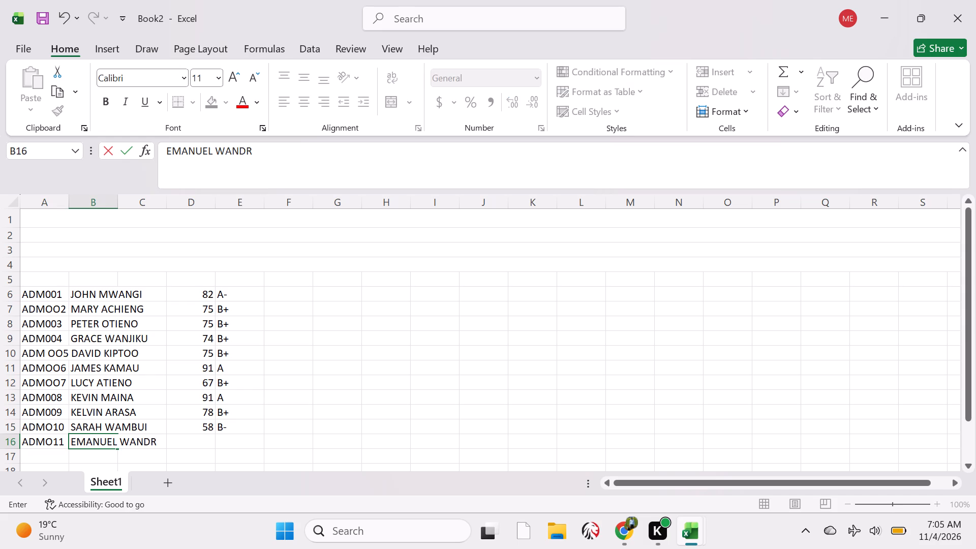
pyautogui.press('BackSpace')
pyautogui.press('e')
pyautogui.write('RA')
# Append 91 directly after the eleventh student's name in cell B16.
pyautogui.click(205, 439)
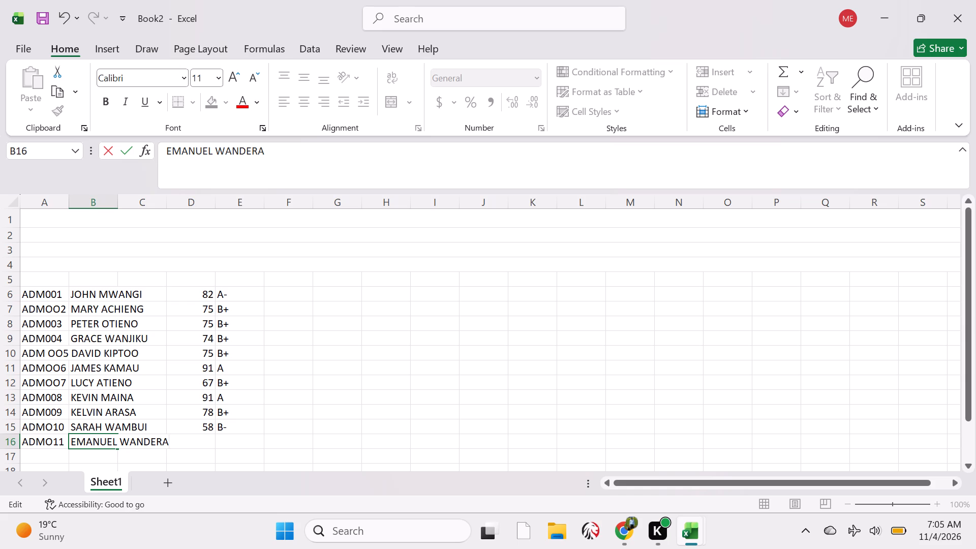
pyautogui.click(205, 439)
pyautogui.click(208, 446)
pyautogui.click(208, 446)
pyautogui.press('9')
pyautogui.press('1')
pyautogui.click(249, 440)
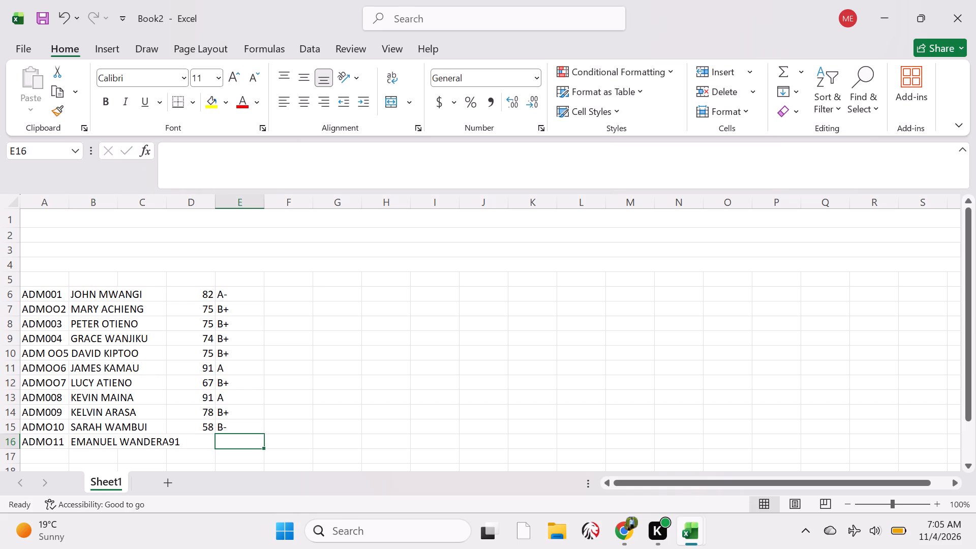
# Enter the eleventh student's mark 87 in cell D16 and grade A in cell E16.
pyautogui.click(184, 445)
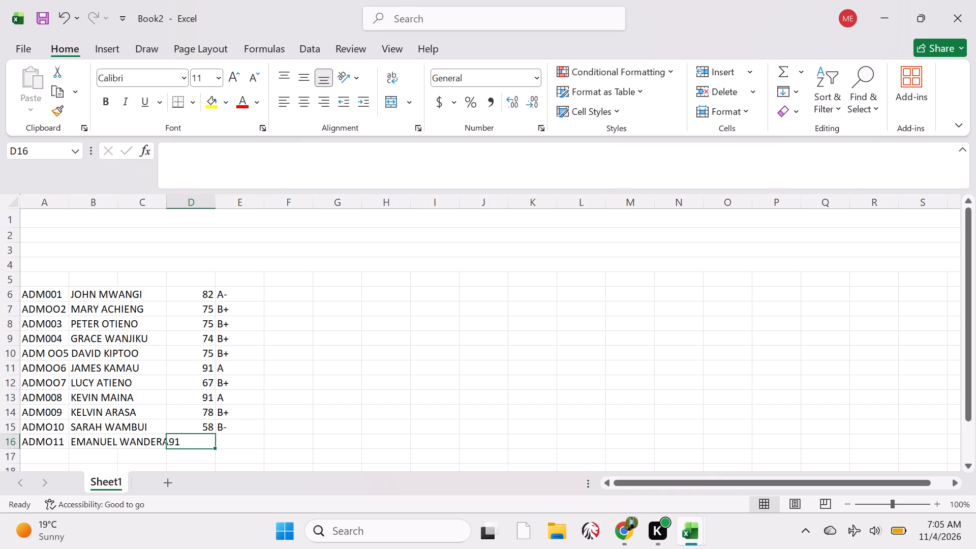
pyautogui.press('BackSpace')
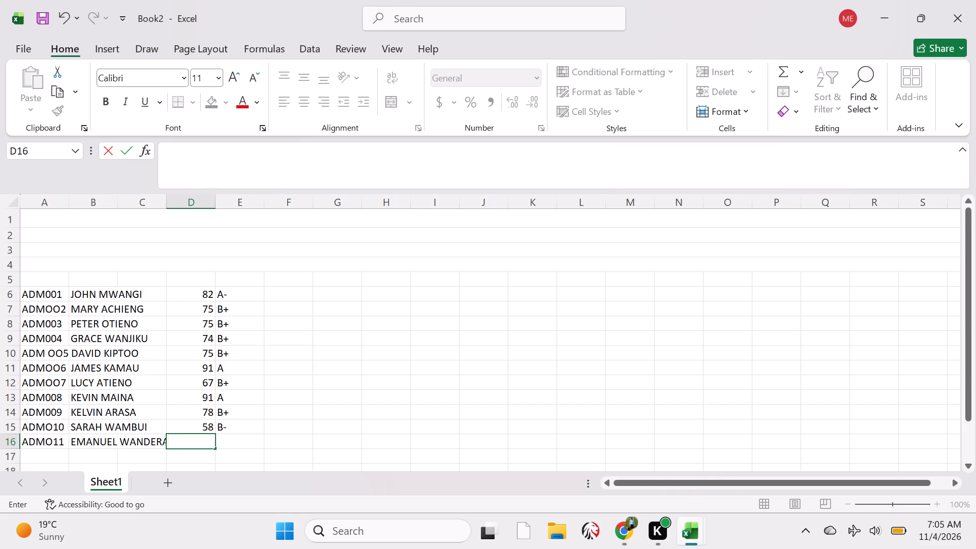
pyautogui.tripleClick(210, 445)
pyautogui.click(210, 445)
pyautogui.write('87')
pyautogui.click(239, 441)
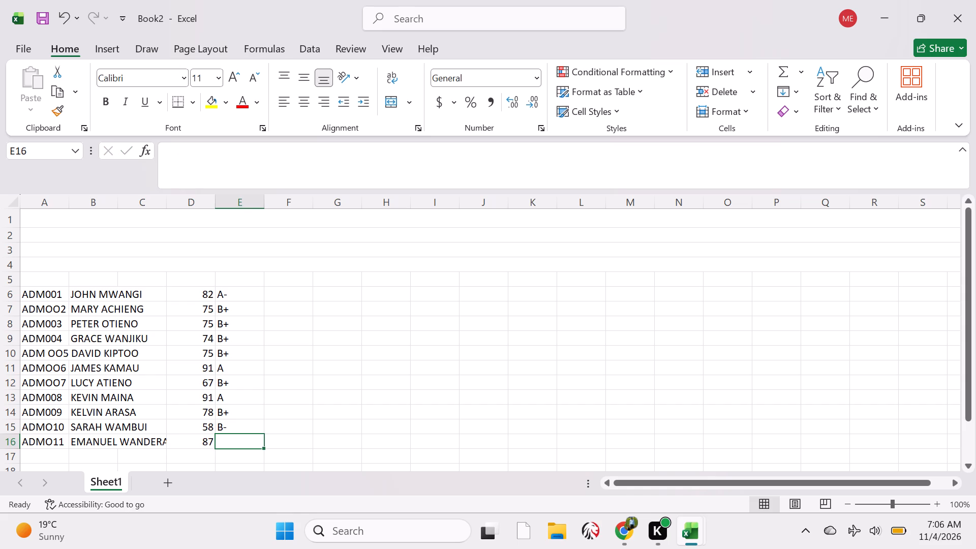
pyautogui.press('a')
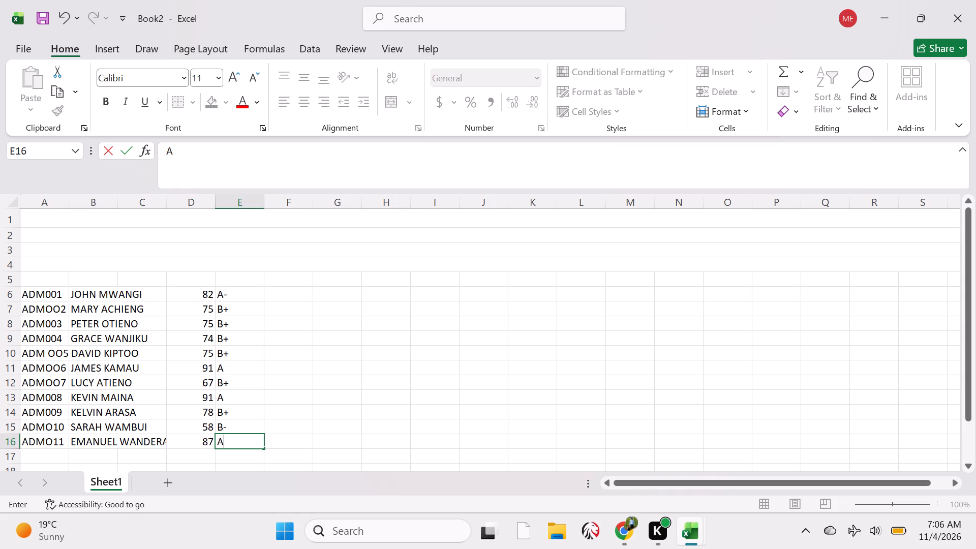
# Enter the admission number ADM012, with a zero, in cell A17 and the twelfth student's full name in capitals in cell B17.
pyautogui.click(46, 457)
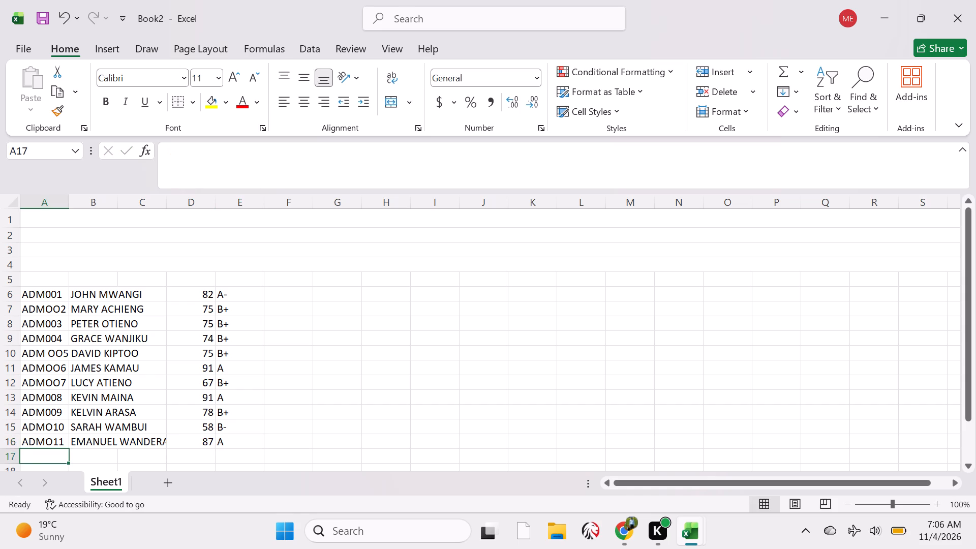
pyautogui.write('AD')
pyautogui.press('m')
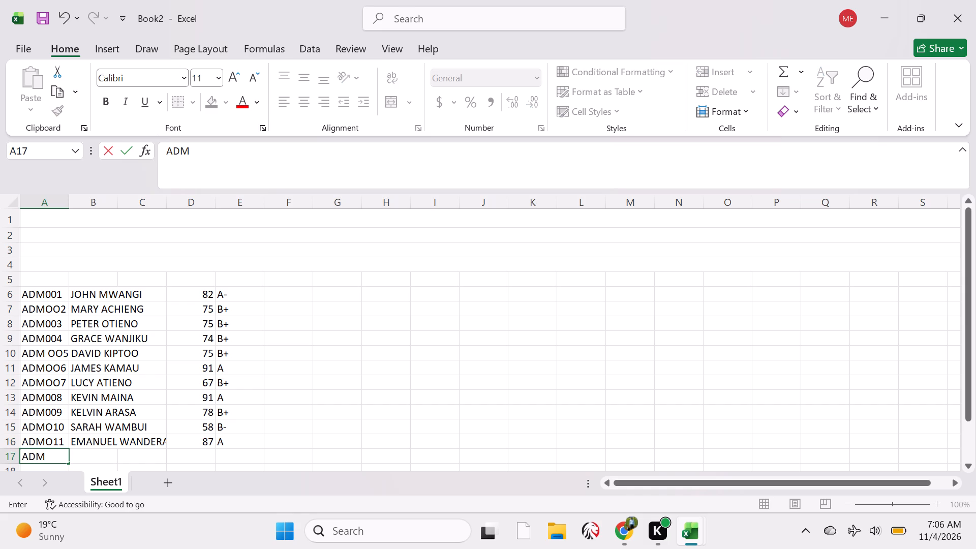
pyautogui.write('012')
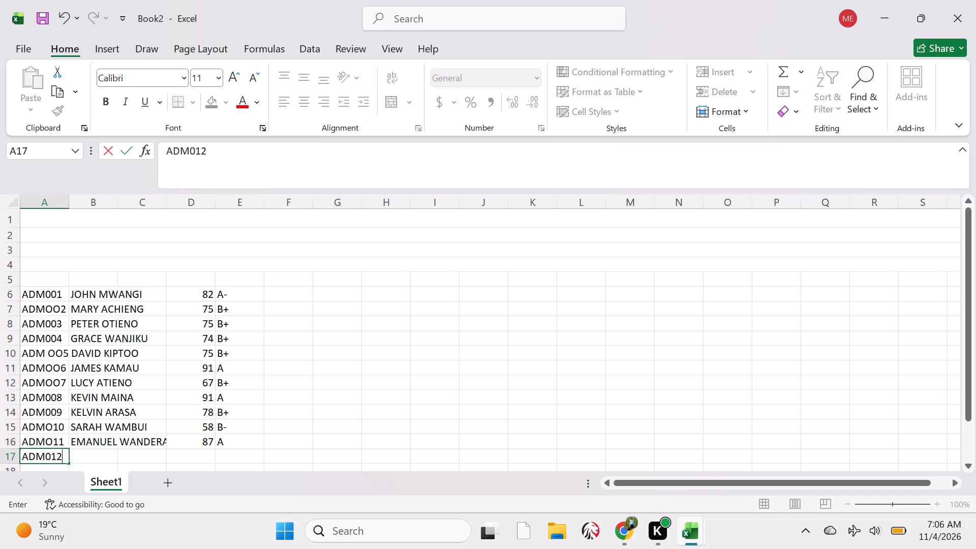
pyautogui.click(82, 455)
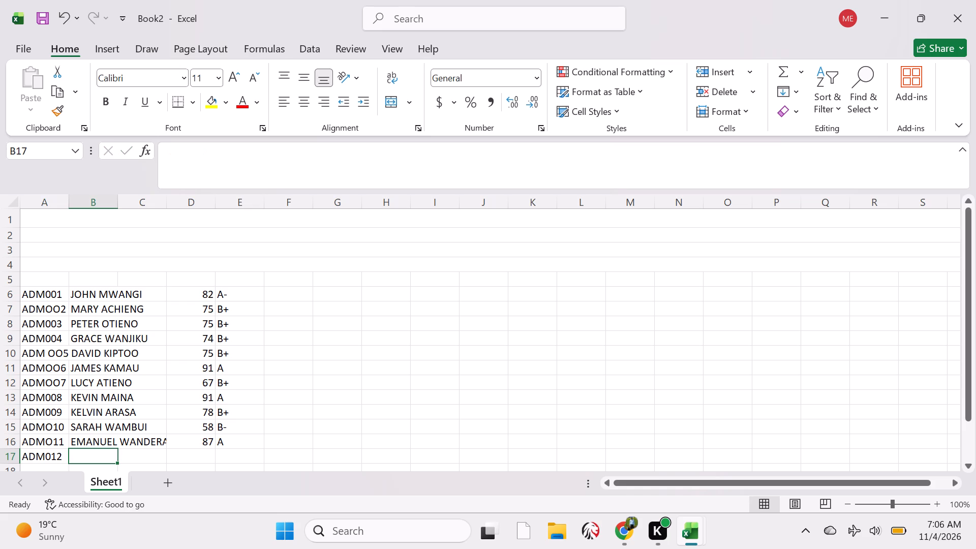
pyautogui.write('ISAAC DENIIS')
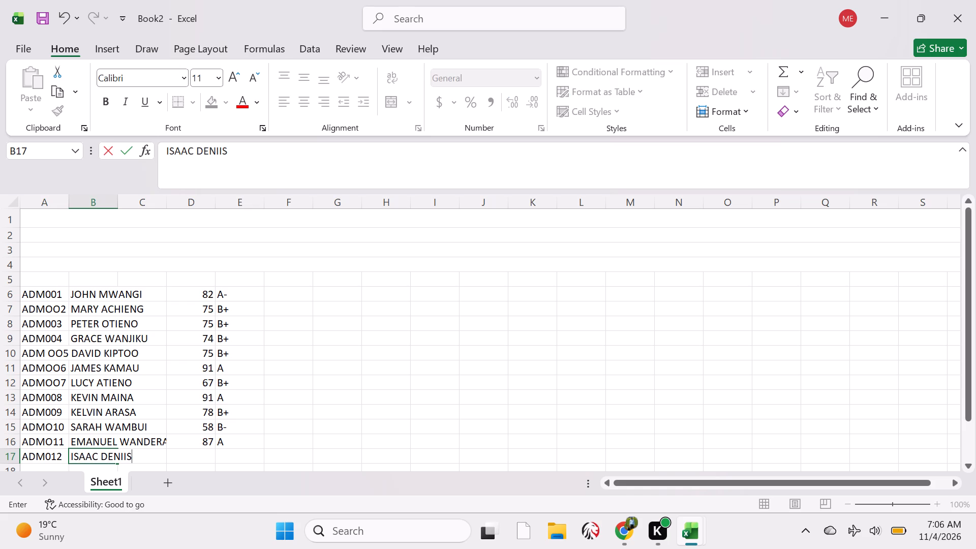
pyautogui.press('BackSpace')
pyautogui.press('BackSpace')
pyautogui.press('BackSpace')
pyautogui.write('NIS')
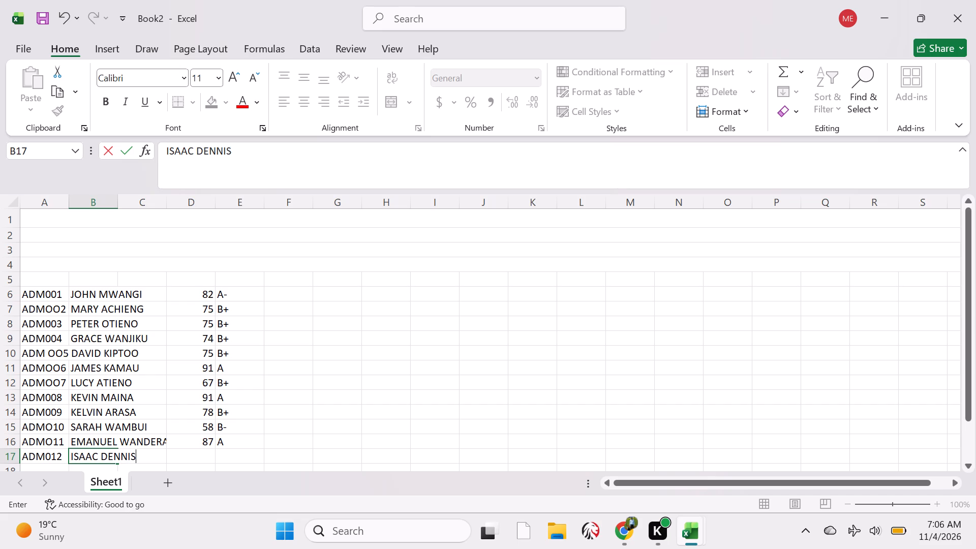
# Enter the twelfth student's mark 76 in cell D17 and grade B+ in cell E17.
pyautogui.click(182, 458)
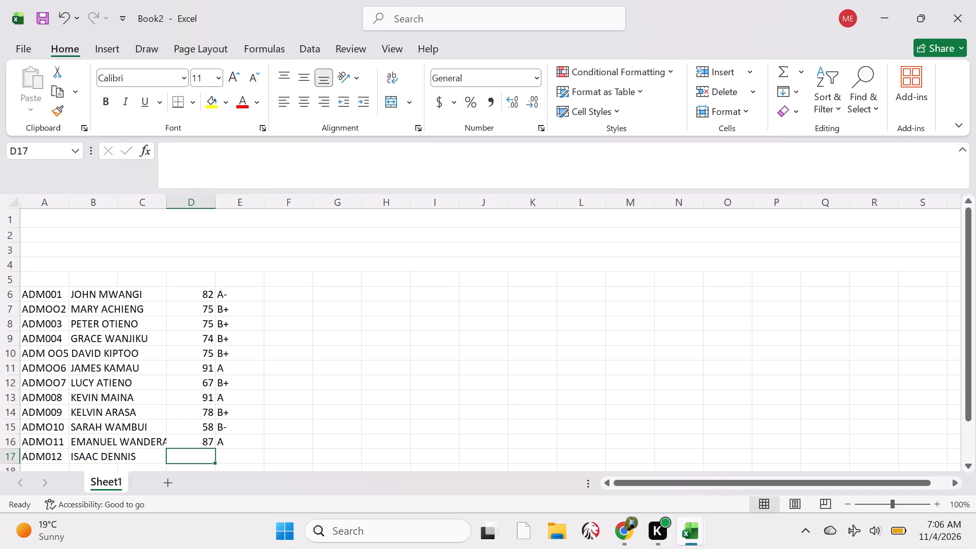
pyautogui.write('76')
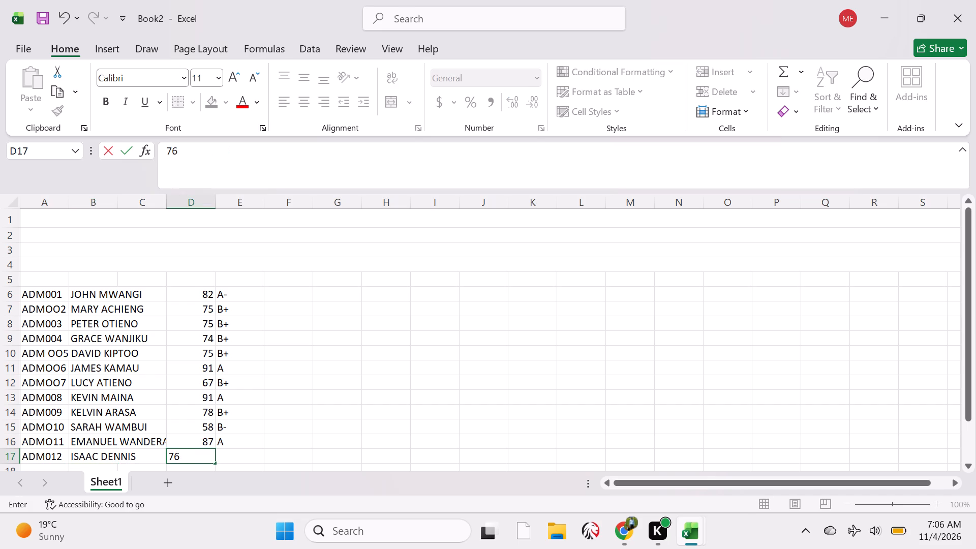
pyautogui.click(239, 456)
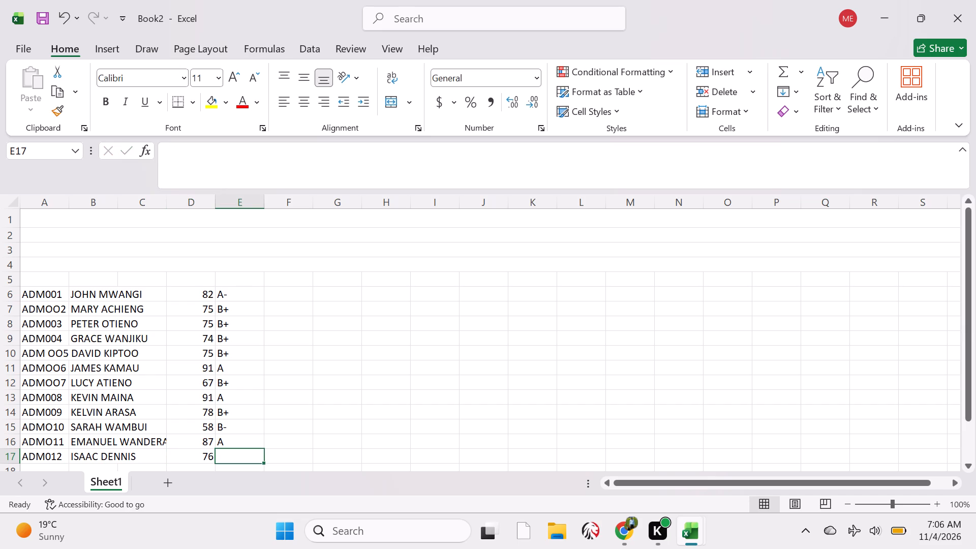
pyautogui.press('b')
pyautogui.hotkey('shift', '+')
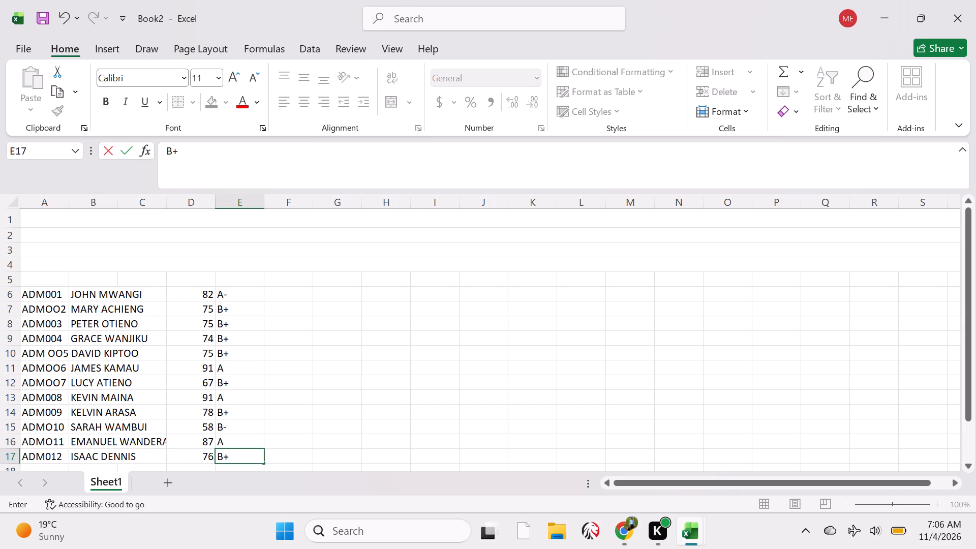
# Enter the admission number ADM013, with a zero, in cell A18 and the thirteenth student's full name in capitals in cell B18.
pyautogui.scroll(-1, 147, 468)
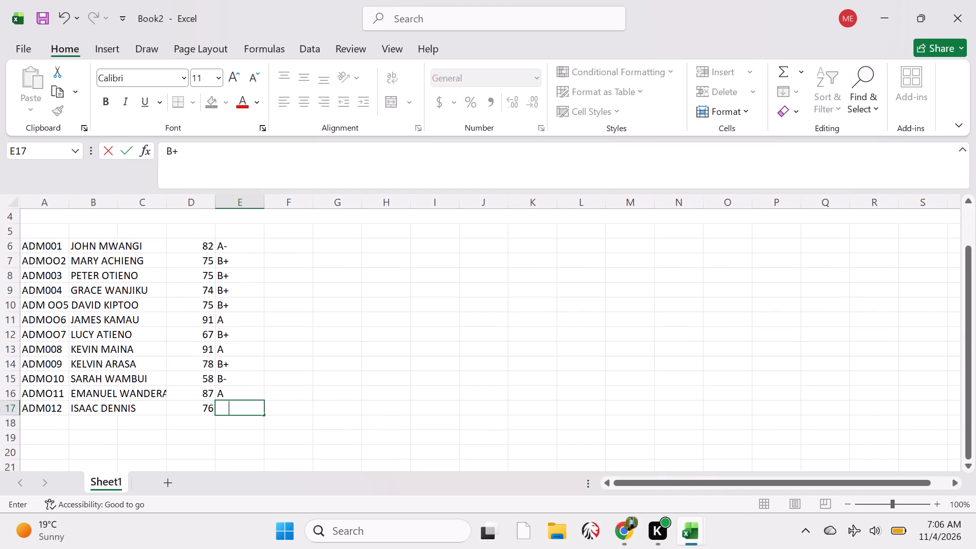
pyautogui.click(46, 423)
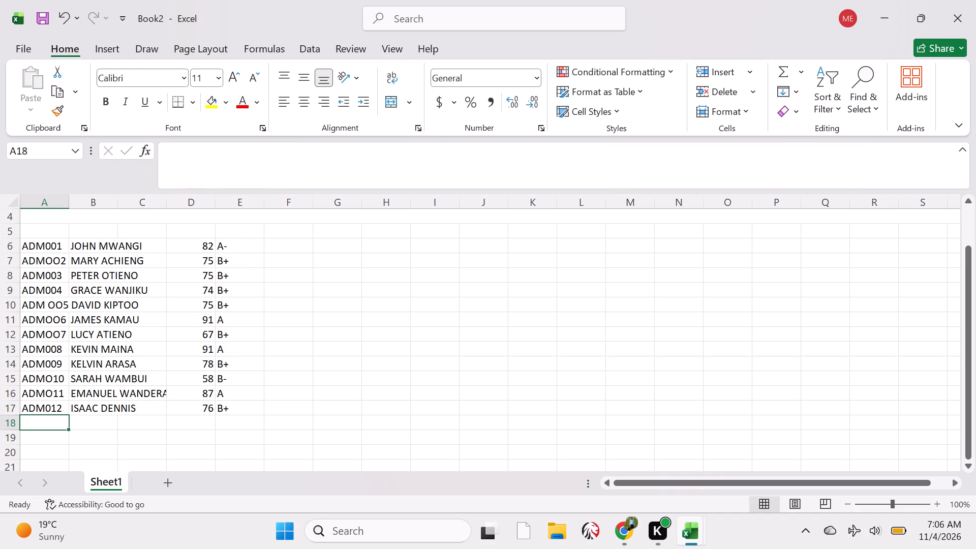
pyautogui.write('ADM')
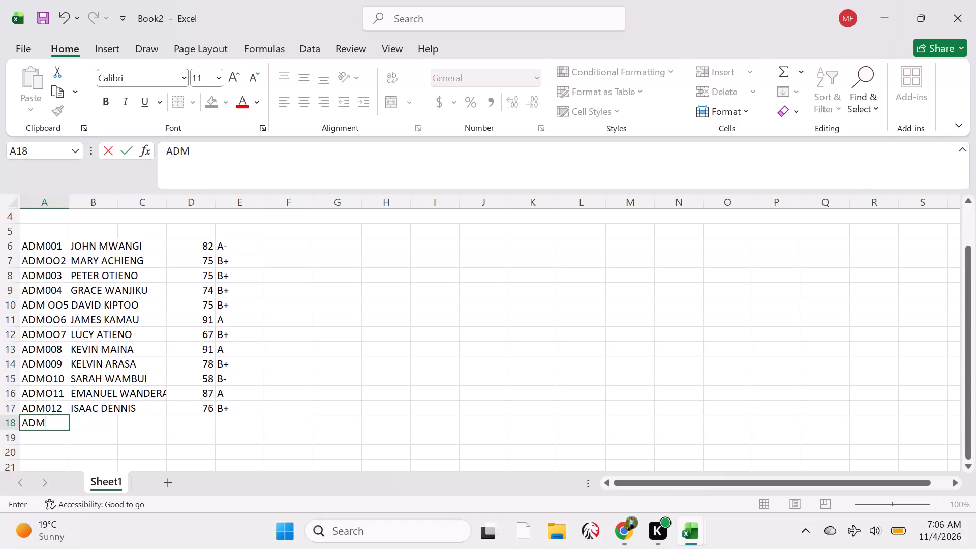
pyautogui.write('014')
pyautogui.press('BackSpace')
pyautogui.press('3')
pyautogui.click(101, 428)
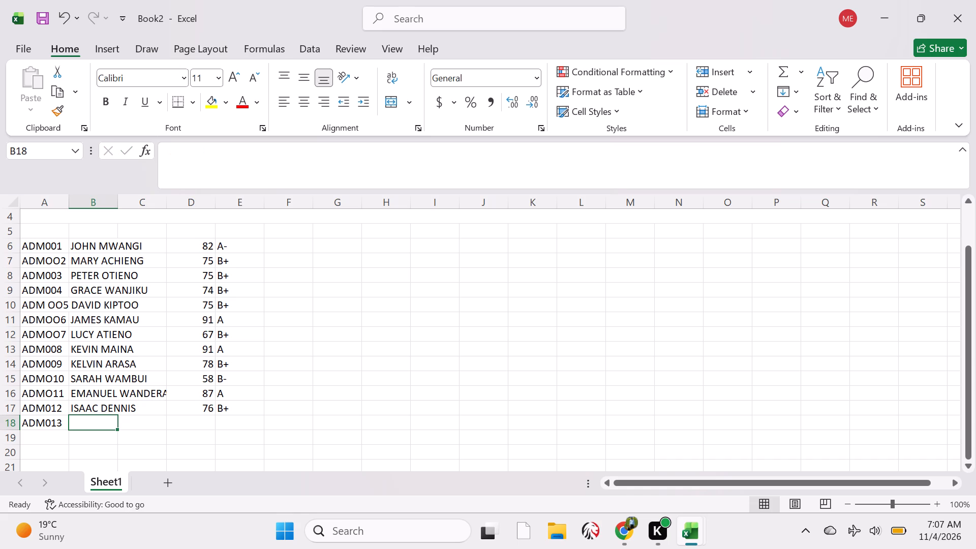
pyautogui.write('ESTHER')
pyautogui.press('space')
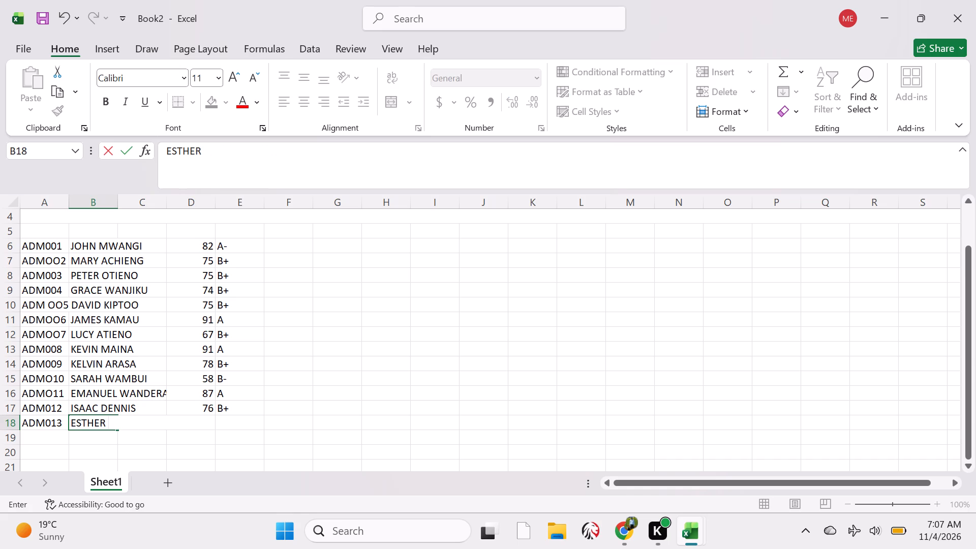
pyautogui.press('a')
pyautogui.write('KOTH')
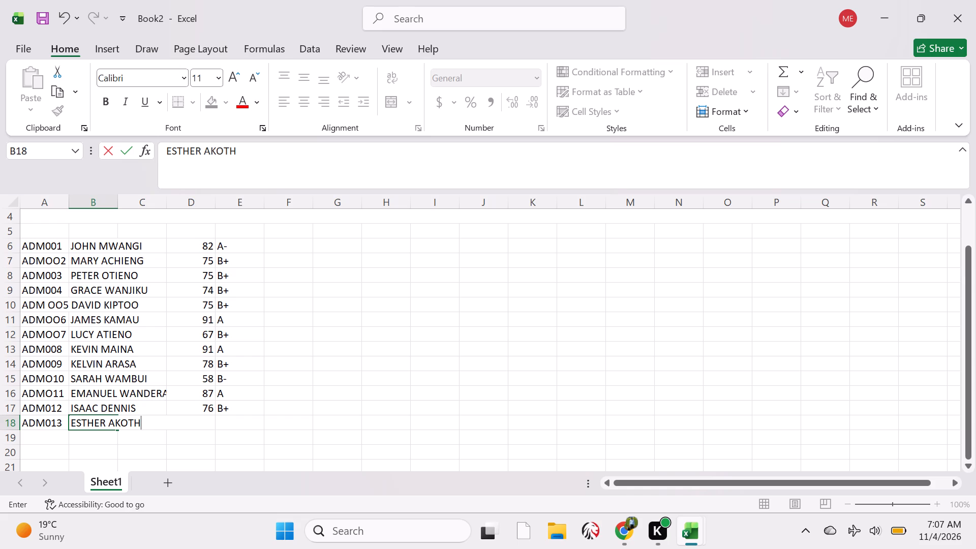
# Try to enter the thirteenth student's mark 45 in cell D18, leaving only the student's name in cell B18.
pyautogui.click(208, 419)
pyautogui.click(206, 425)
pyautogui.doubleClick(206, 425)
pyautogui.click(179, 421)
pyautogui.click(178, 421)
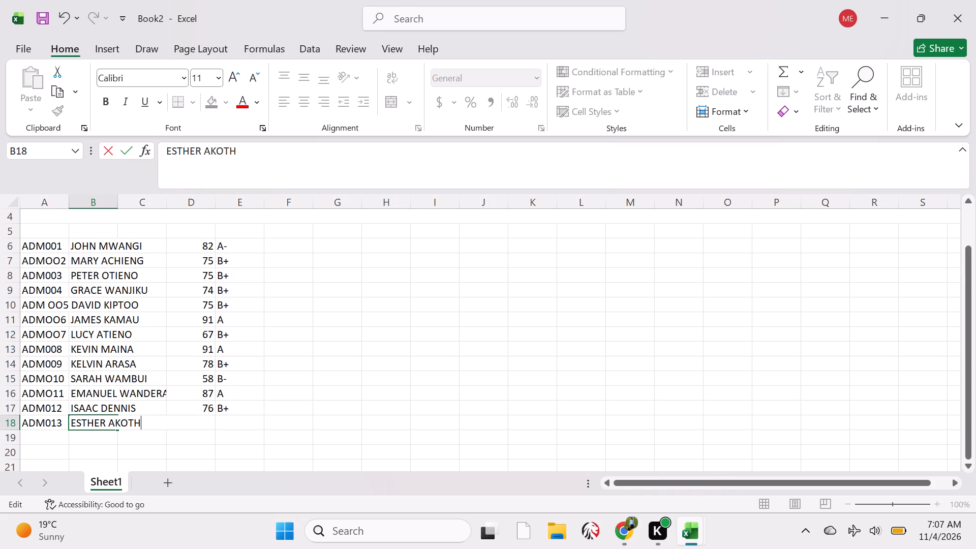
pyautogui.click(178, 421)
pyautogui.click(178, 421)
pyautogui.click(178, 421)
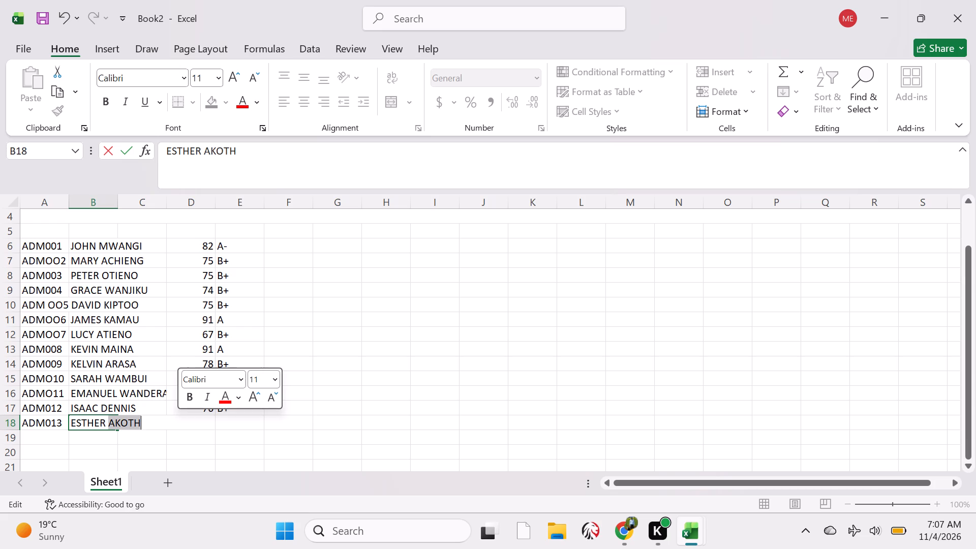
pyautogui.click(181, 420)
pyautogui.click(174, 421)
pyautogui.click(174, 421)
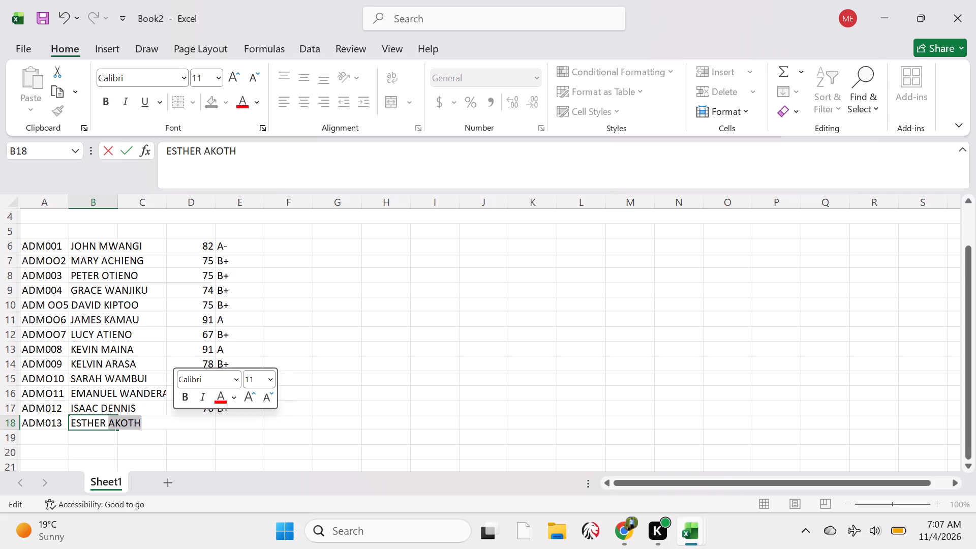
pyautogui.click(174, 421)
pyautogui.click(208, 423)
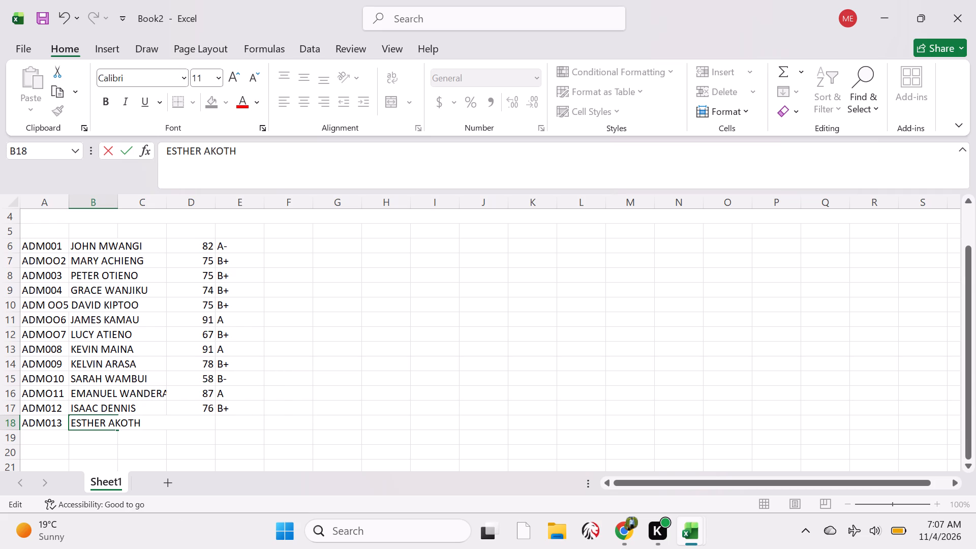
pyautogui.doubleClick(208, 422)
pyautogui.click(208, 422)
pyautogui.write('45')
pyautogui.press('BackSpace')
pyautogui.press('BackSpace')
# Merge and centre the student name range B6:C18 into a single cell, keeping only the upper-left value.
pyautogui.moveTo(72, 240); pyautogui.dragTo(159, 309)
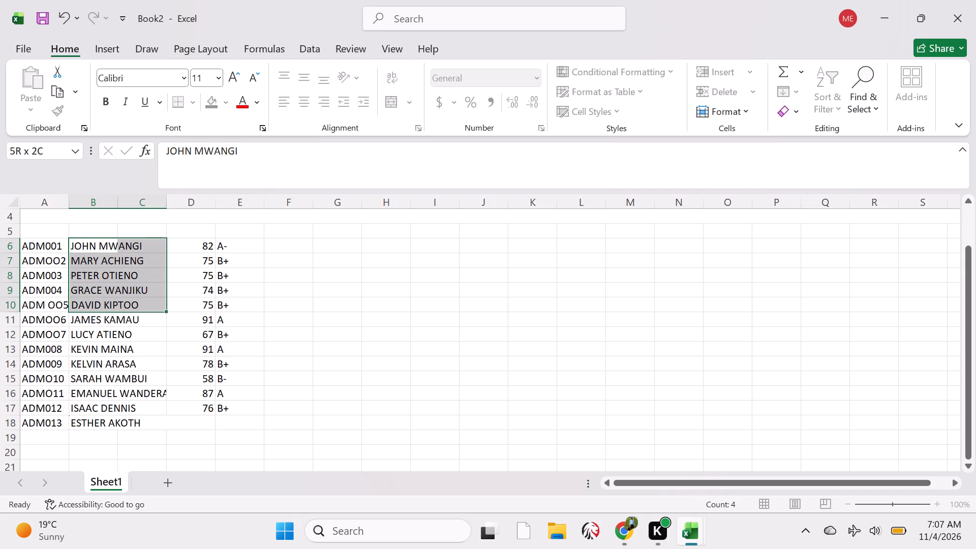
pyautogui.moveTo(159, 309); pyautogui.dragTo(165, 422)
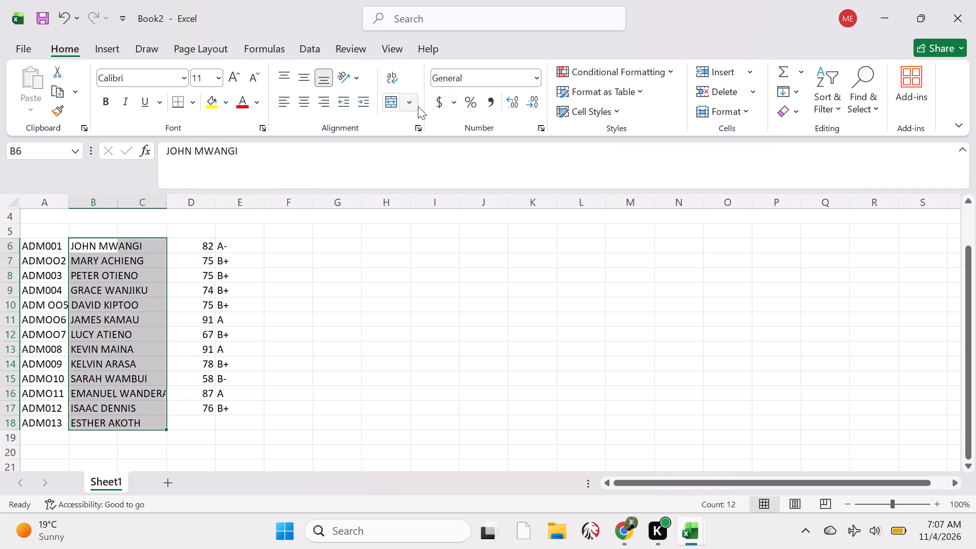
pyautogui.click(416, 105)
pyautogui.click(407, 116)
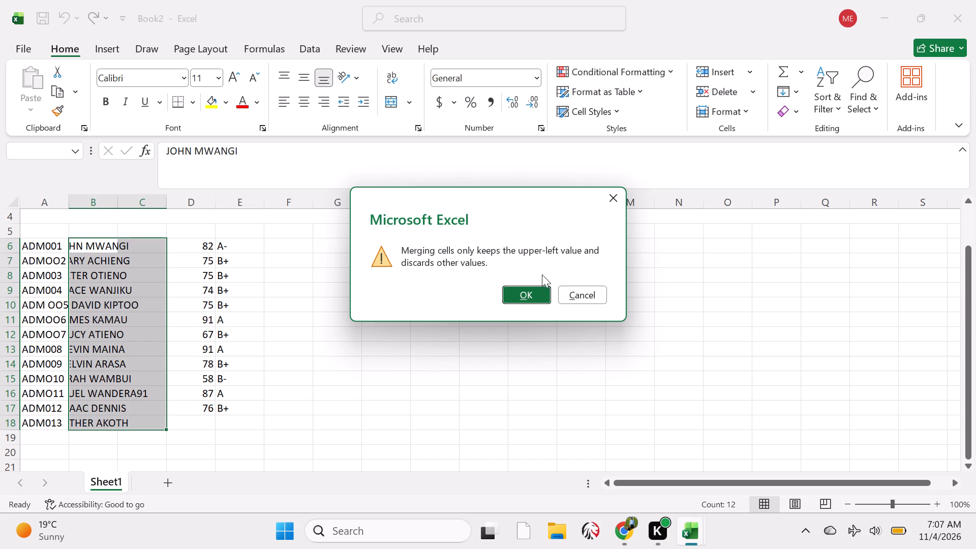
pyautogui.click(529, 290)
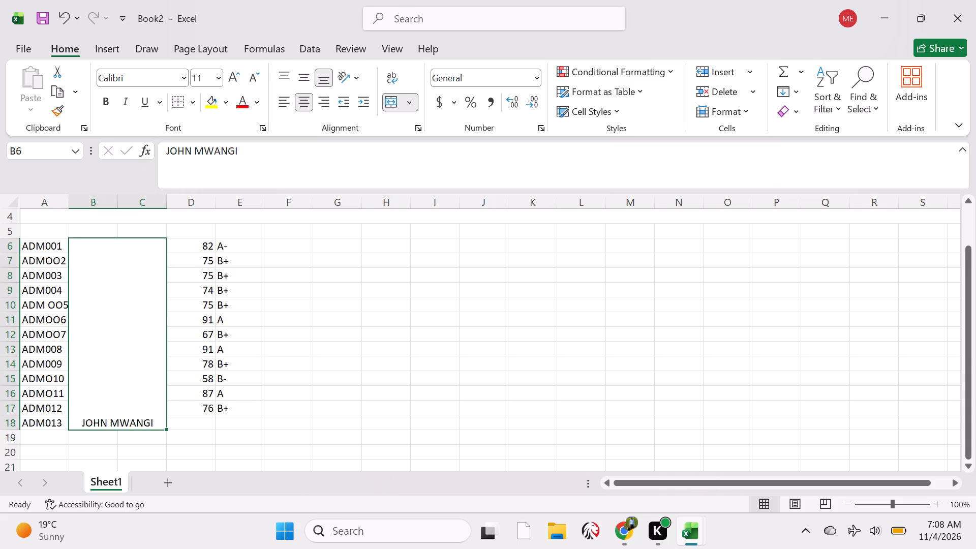
# Unmerge the merged student name block B6:C18.
pyautogui.click(408, 97)
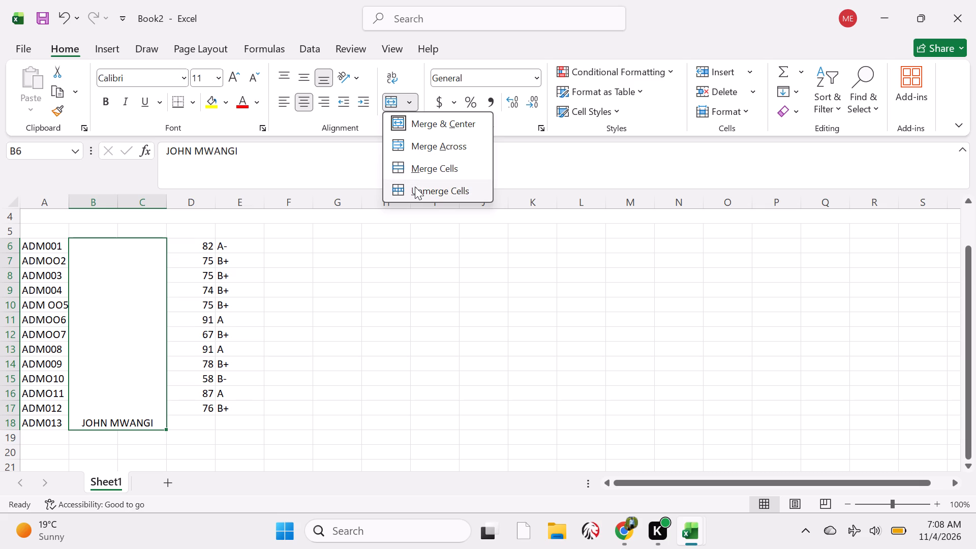
pyautogui.click(415, 187)
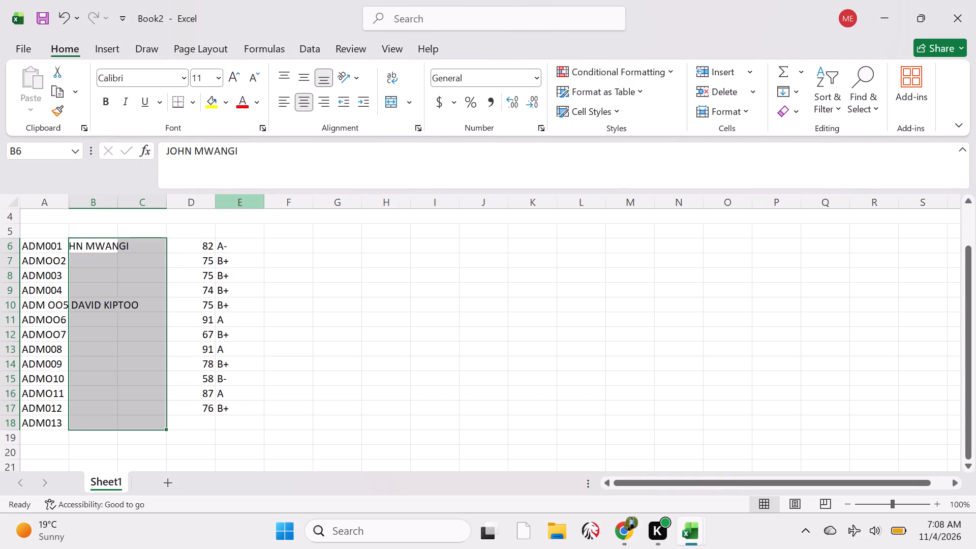
# Check the contents of the name cells in column B, from row 6 to row 9.
pyautogui.click(141, 274)
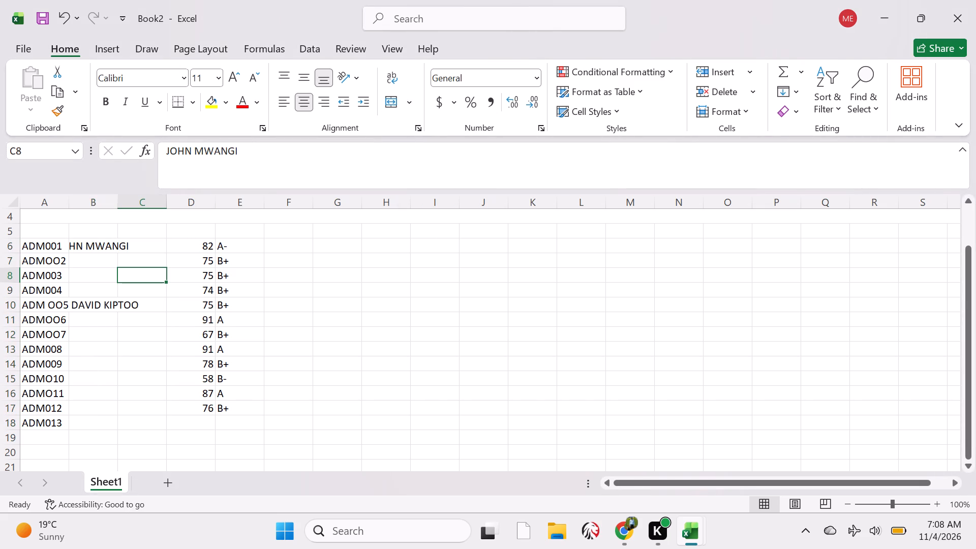
pyautogui.click(93, 264)
pyautogui.click(99, 246)
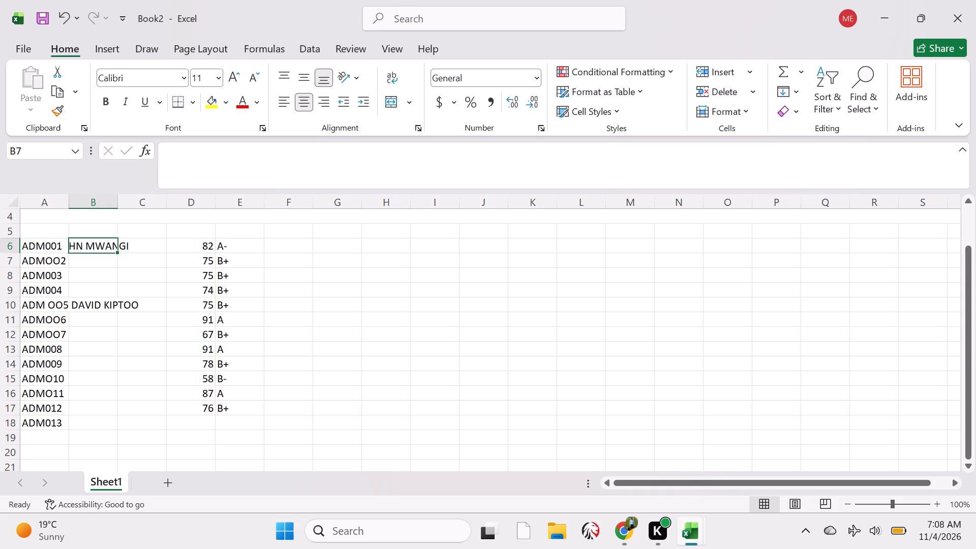
pyautogui.click(94, 265)
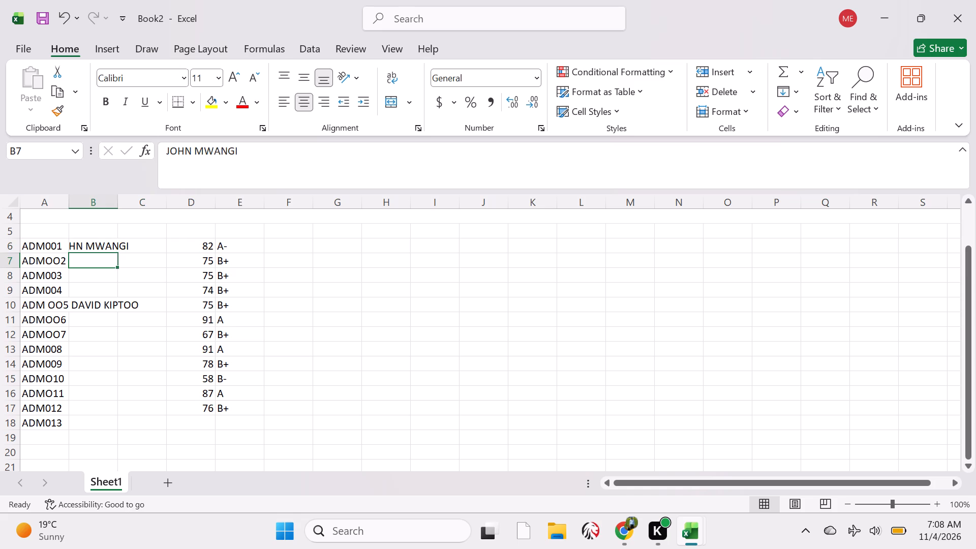
pyautogui.click(94, 265)
pyautogui.click(88, 280)
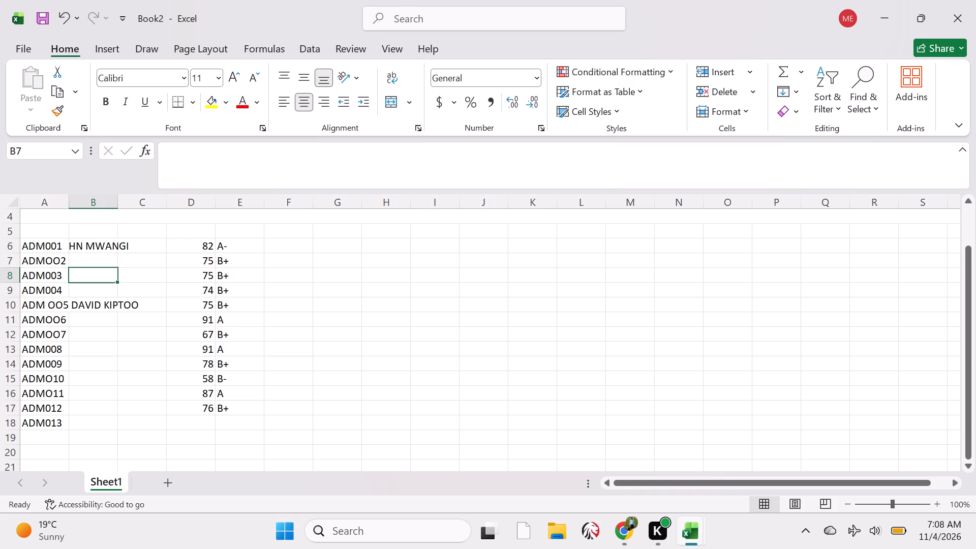
pyautogui.click(86, 289)
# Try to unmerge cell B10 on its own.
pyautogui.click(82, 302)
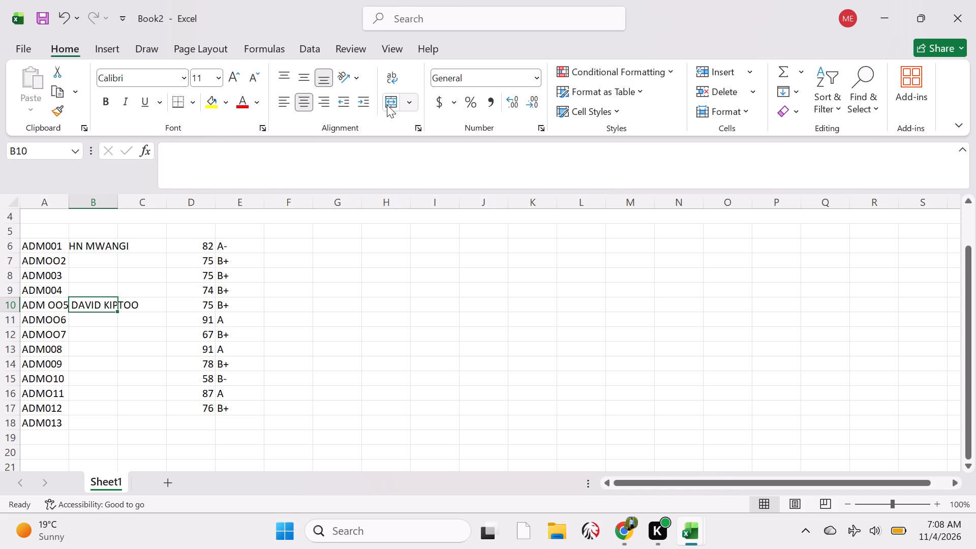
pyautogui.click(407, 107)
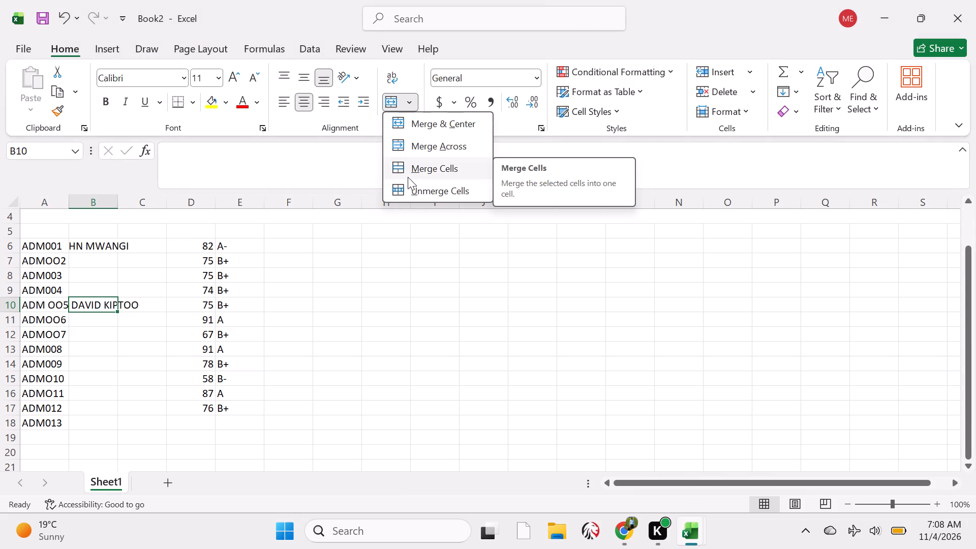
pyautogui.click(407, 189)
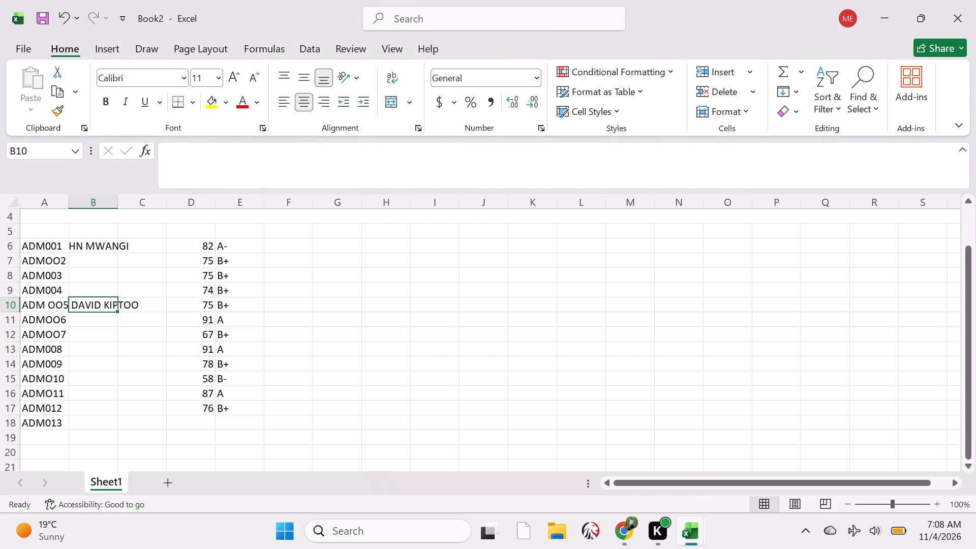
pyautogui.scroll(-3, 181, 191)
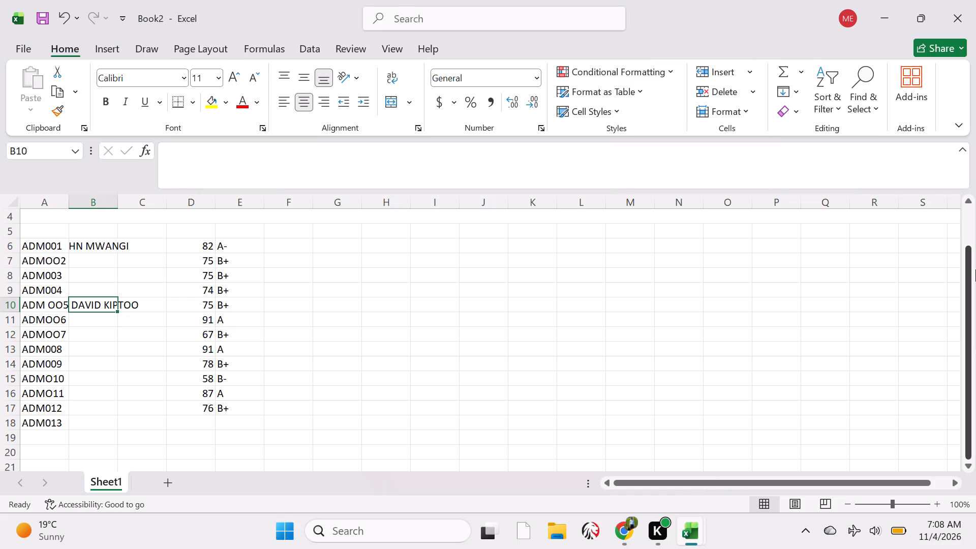
# Save the workbook as Book2 in the WATER JUNE 2025 folder on the Desktop.
pyautogui.click(42, 5)
pyautogui.click(37, 20)
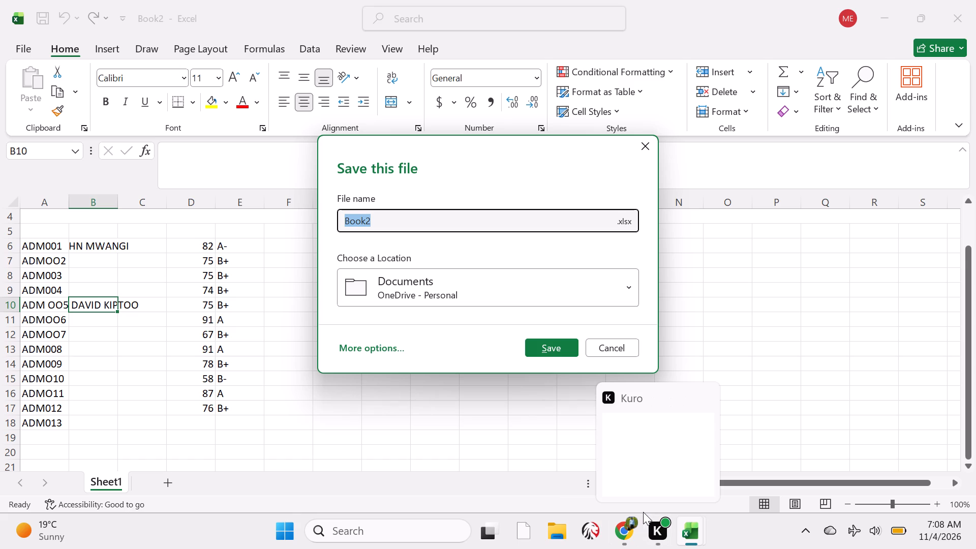
pyautogui.click(434, 289)
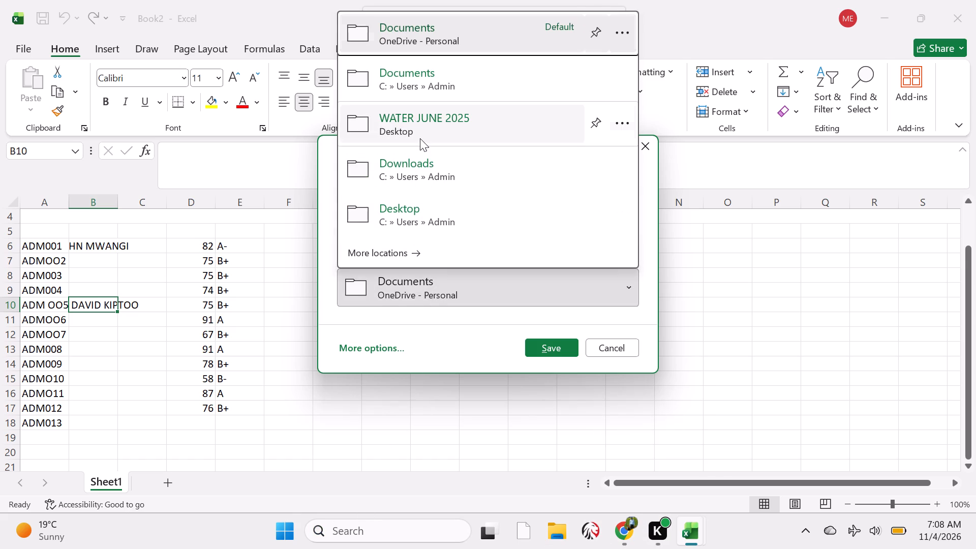
pyautogui.click(420, 138)
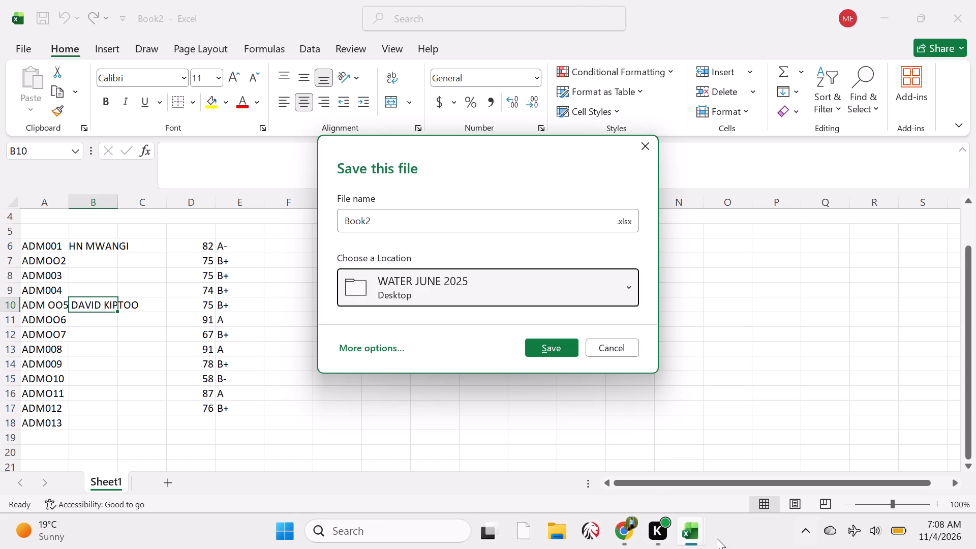
pyautogui.click(547, 344)
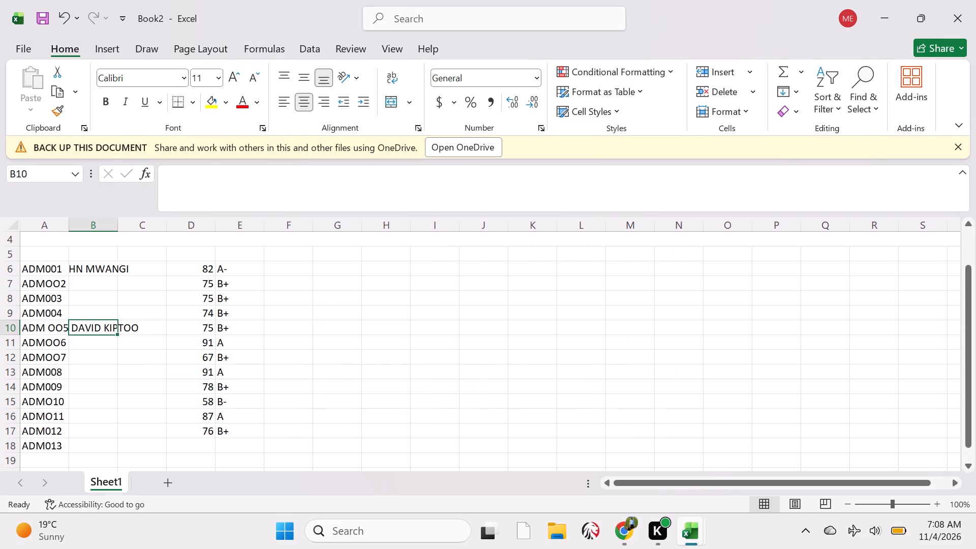
# Close the saved Book2 workbook and the Book1 workbook behind it.
pyautogui.click(972, 2)
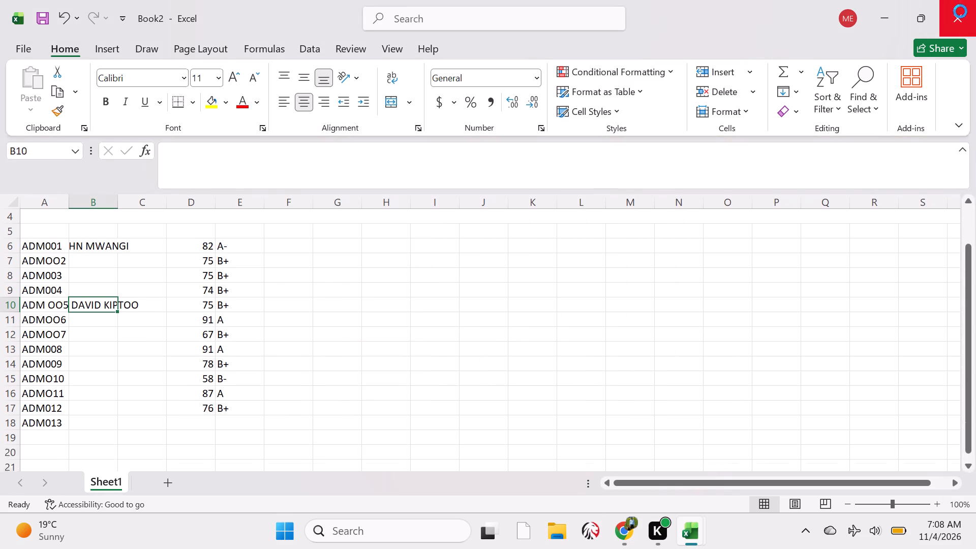
pyautogui.click(975, 0)
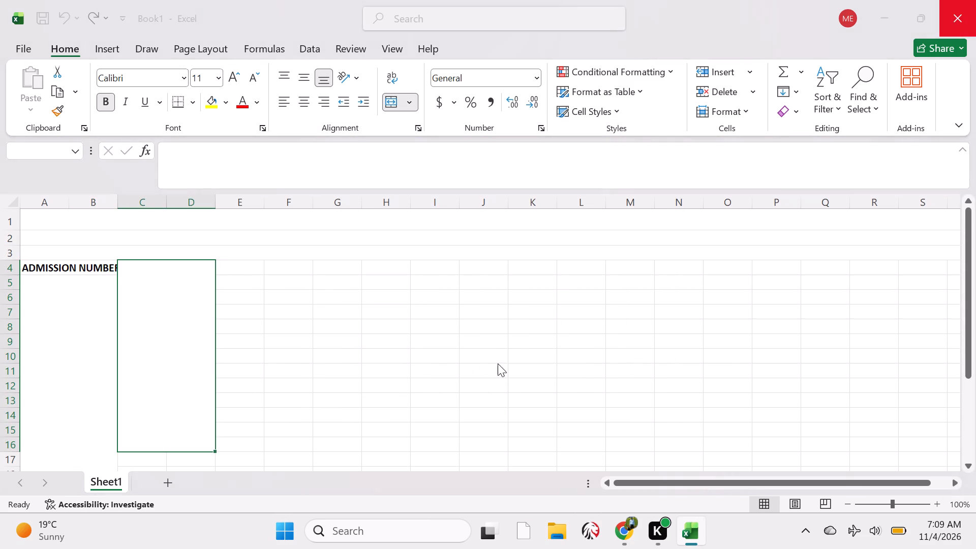